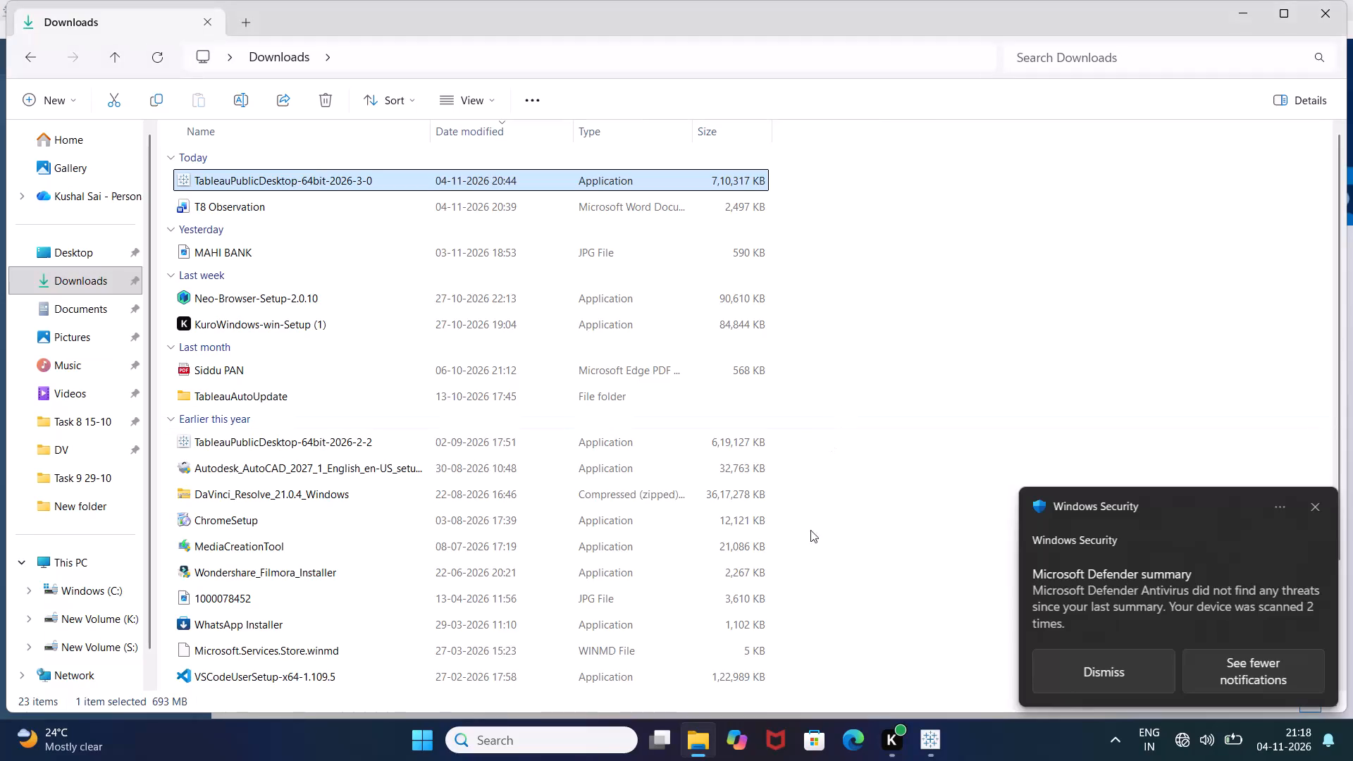
# Switch to Tableau Public and close it.
pyautogui.click(937, 743)
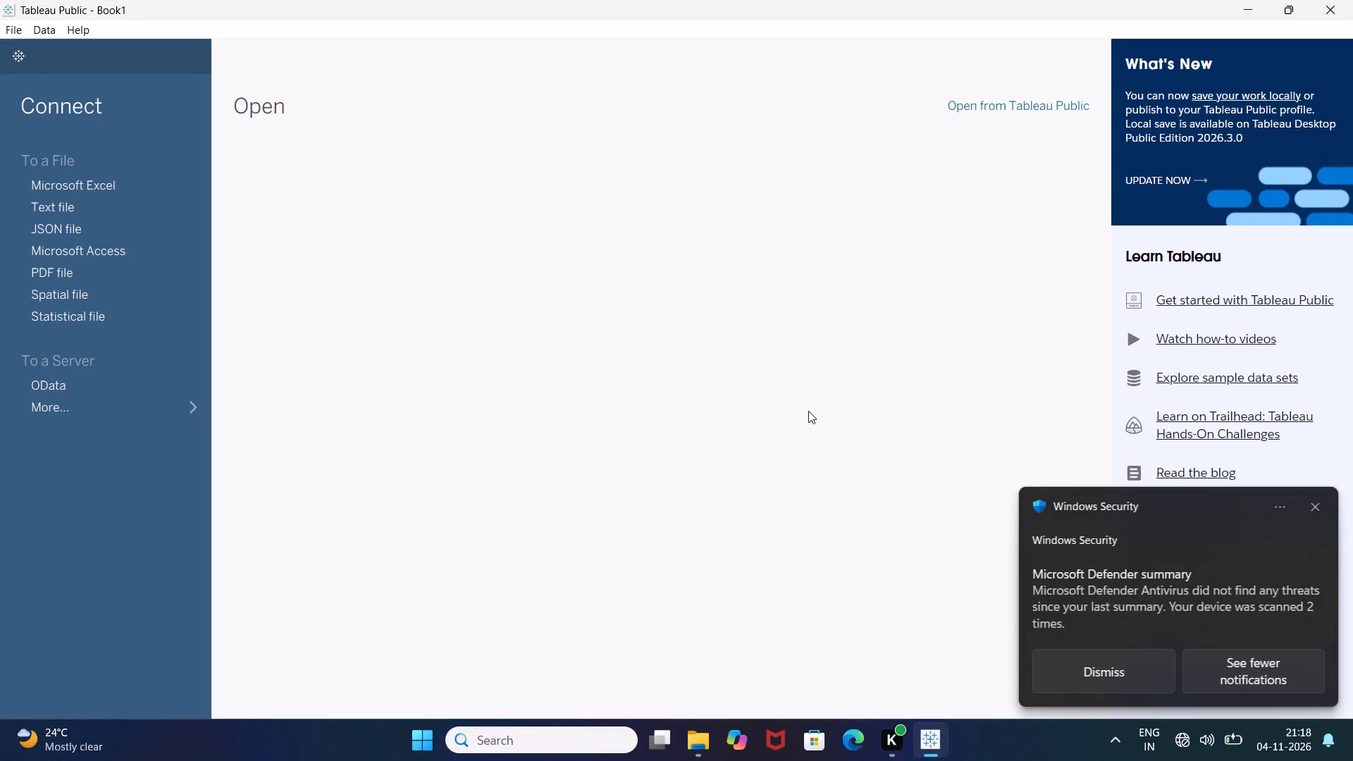
pyautogui.click(1341, 5)
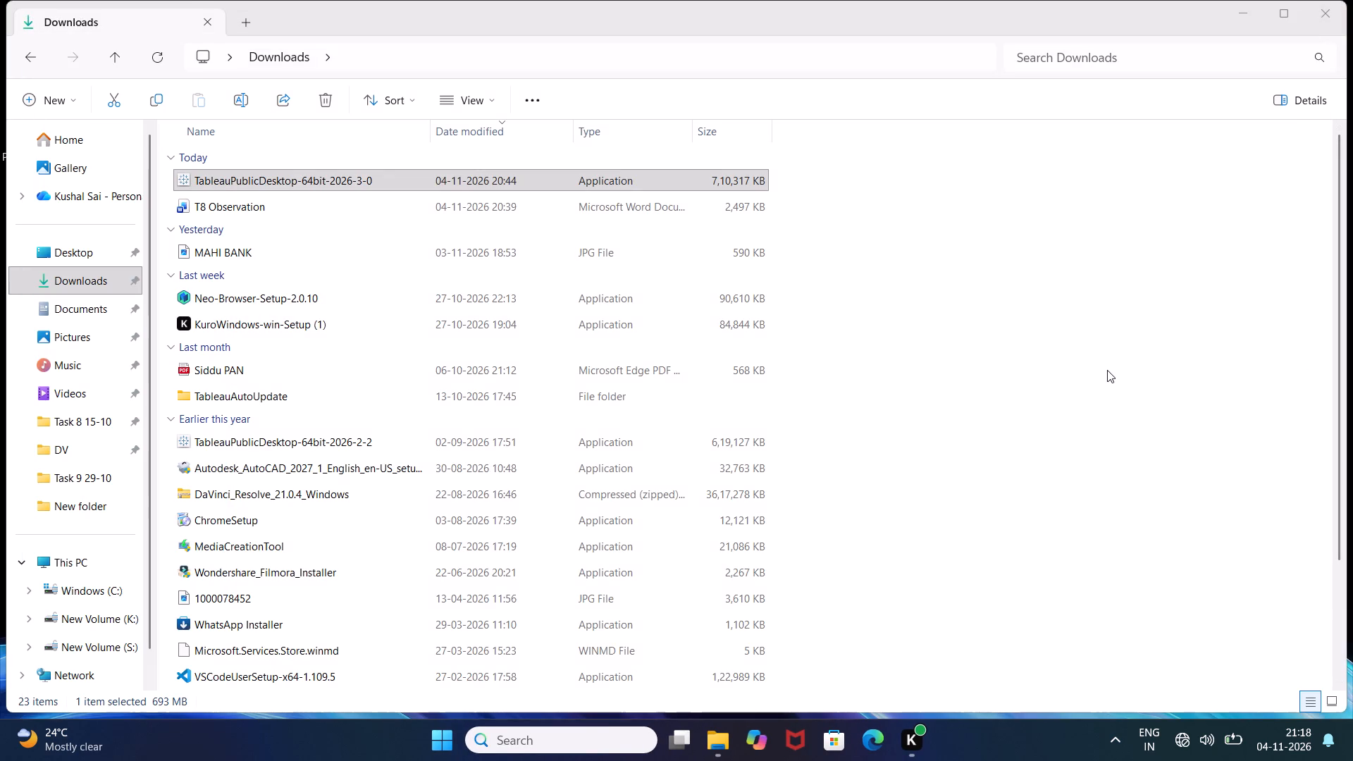
# Go to the folder Task 9 29-10 on drive S:, under CVR, 67M8, 2 Year, SEM 1, DV.
pyautogui.click(717, 729)
pyautogui.click(99, 636)
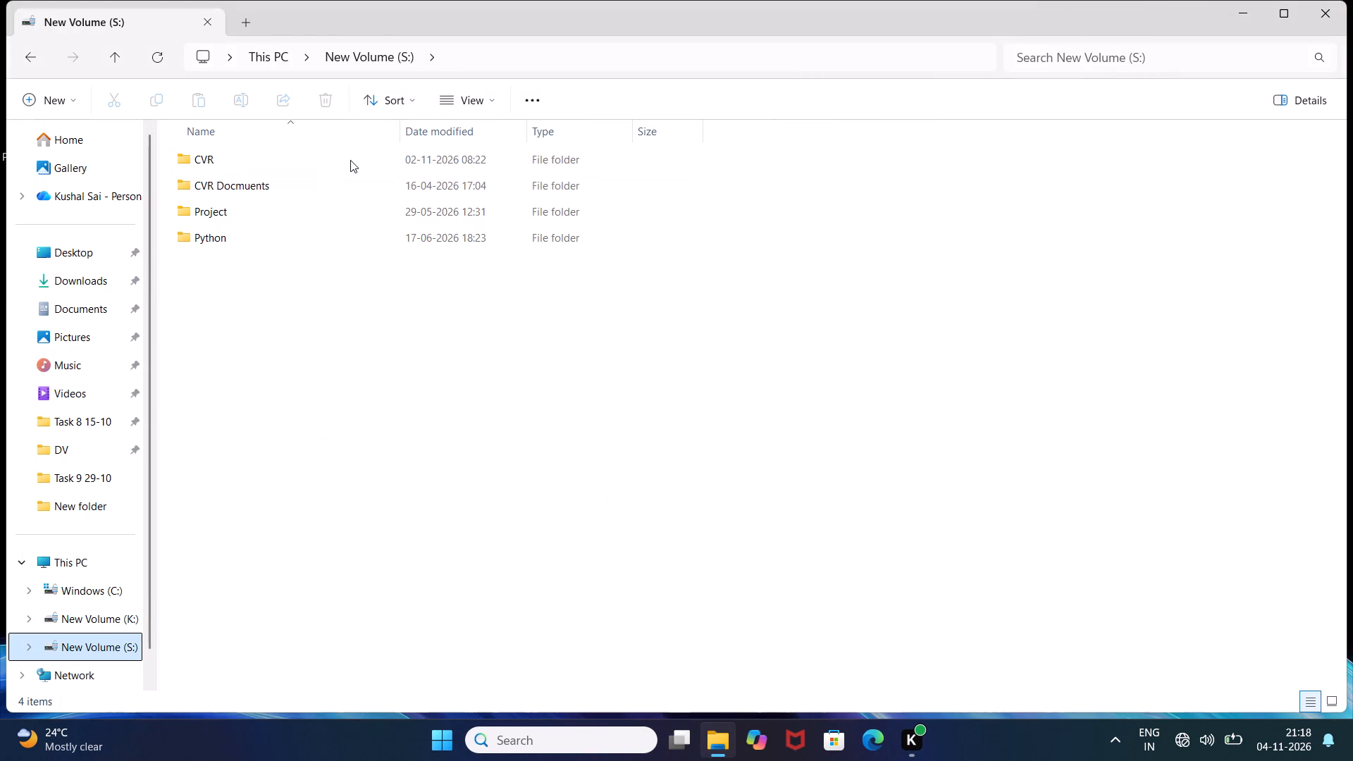
pyautogui.doubleClick(350, 160)
pyautogui.doubleClick(350, 160)
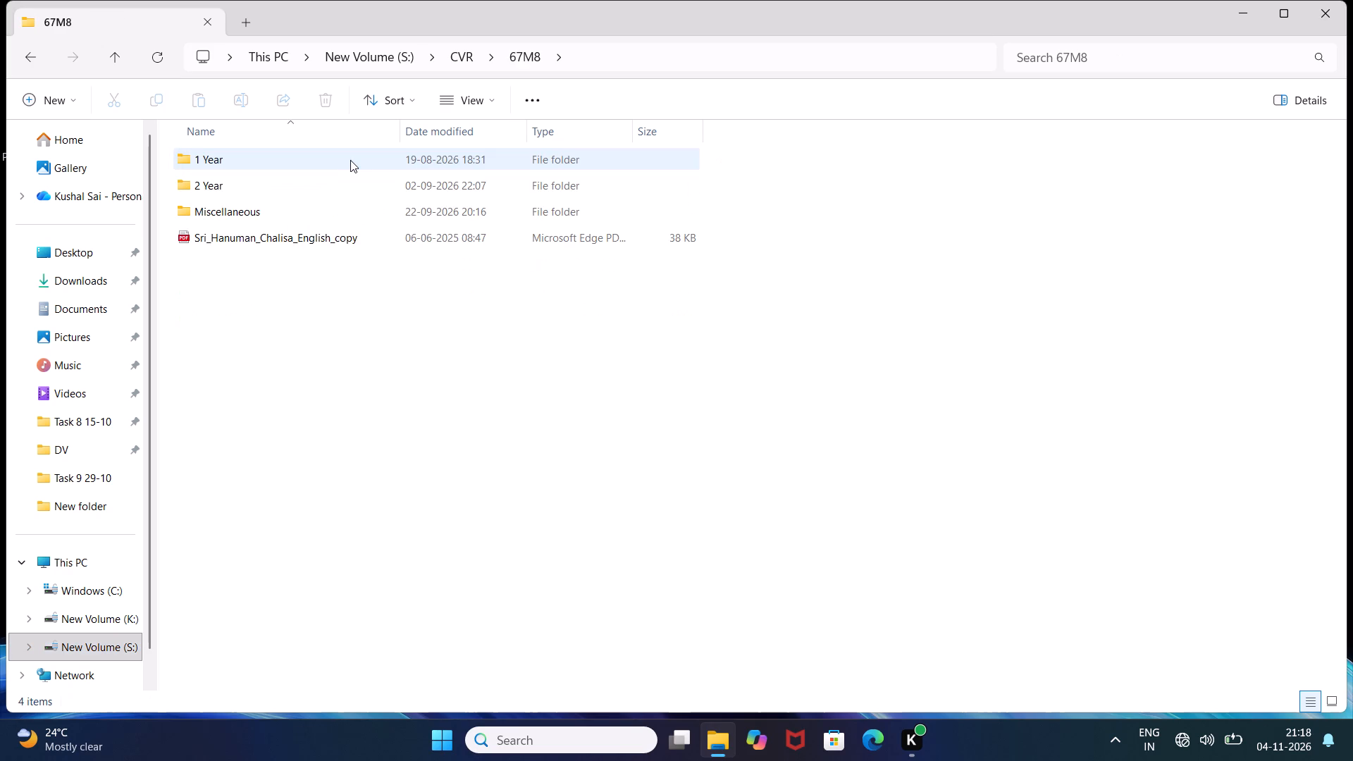
pyautogui.doubleClick(343, 192)
pyautogui.doubleClick(366, 157)
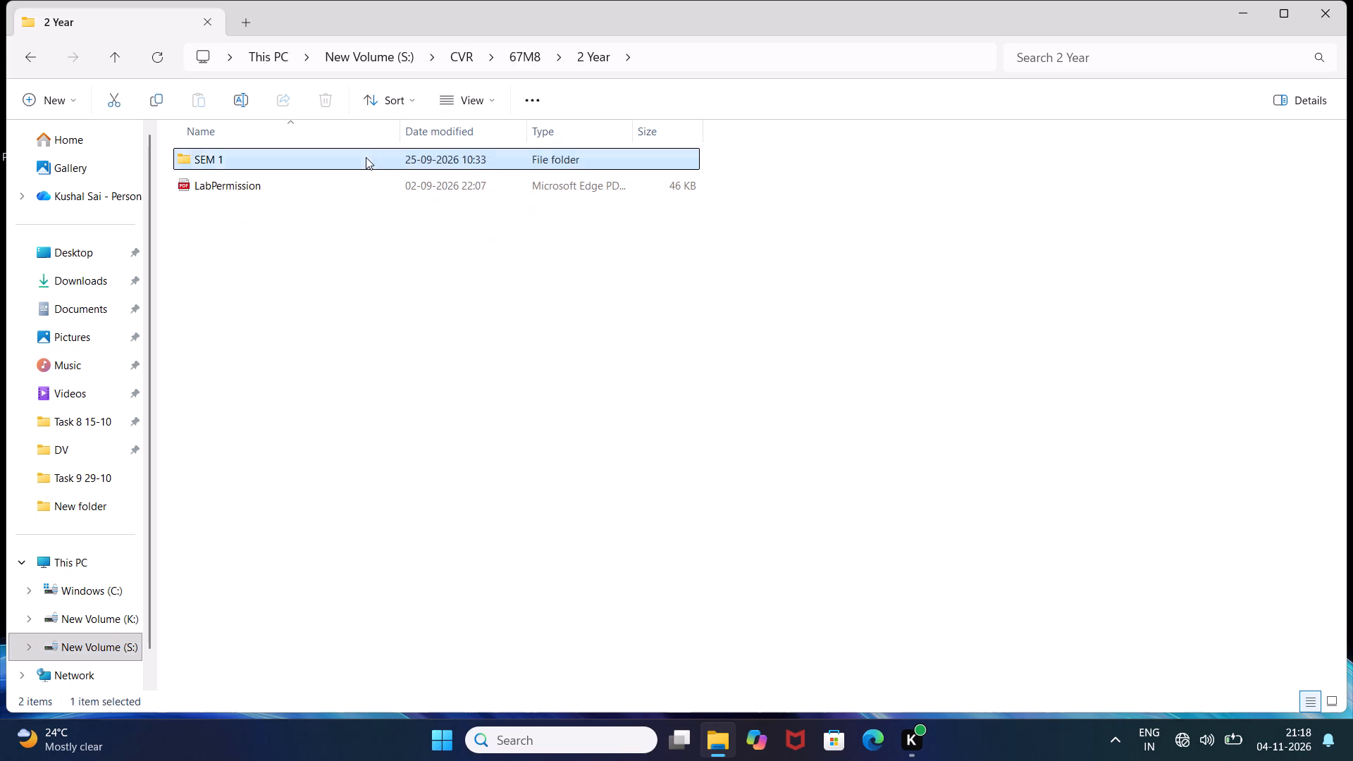
pyautogui.doubleClick(338, 242)
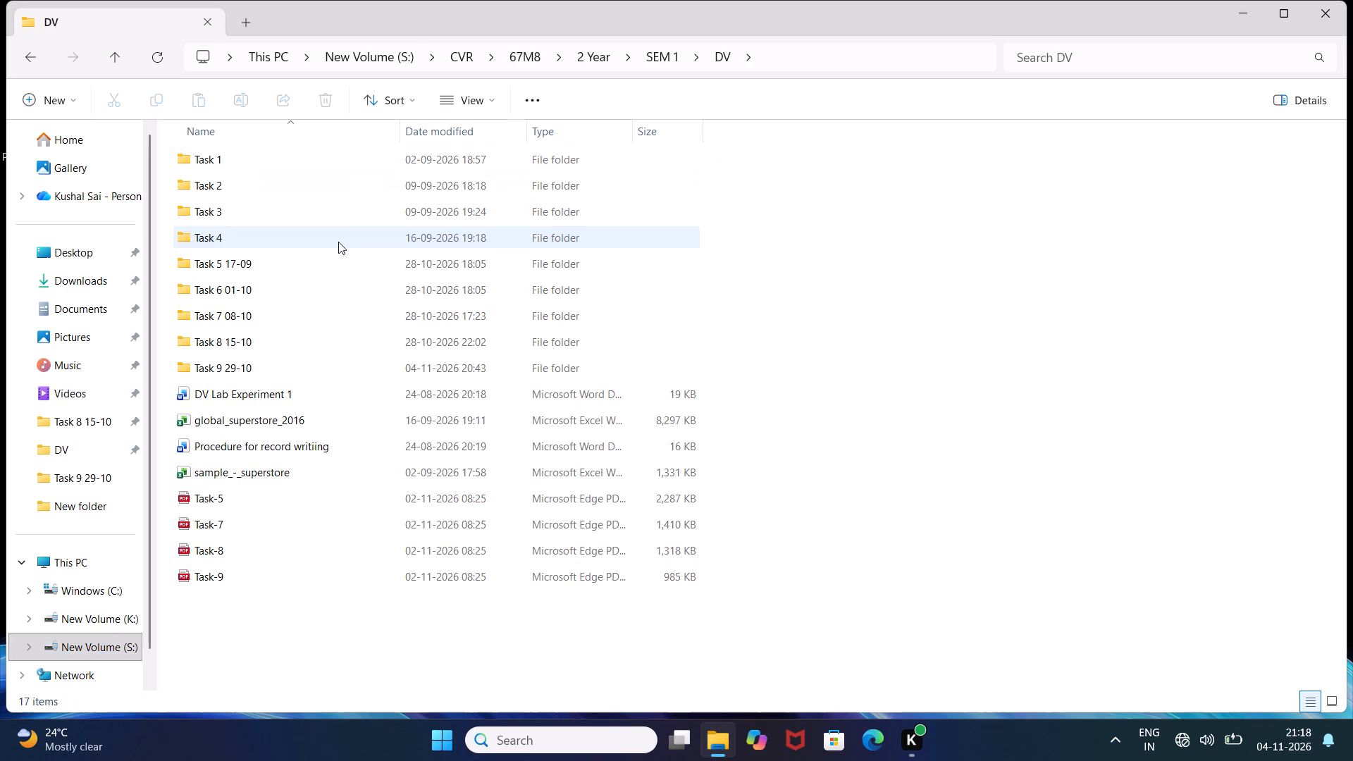
pyautogui.click(272, 378)
pyautogui.doubleClick(289, 366)
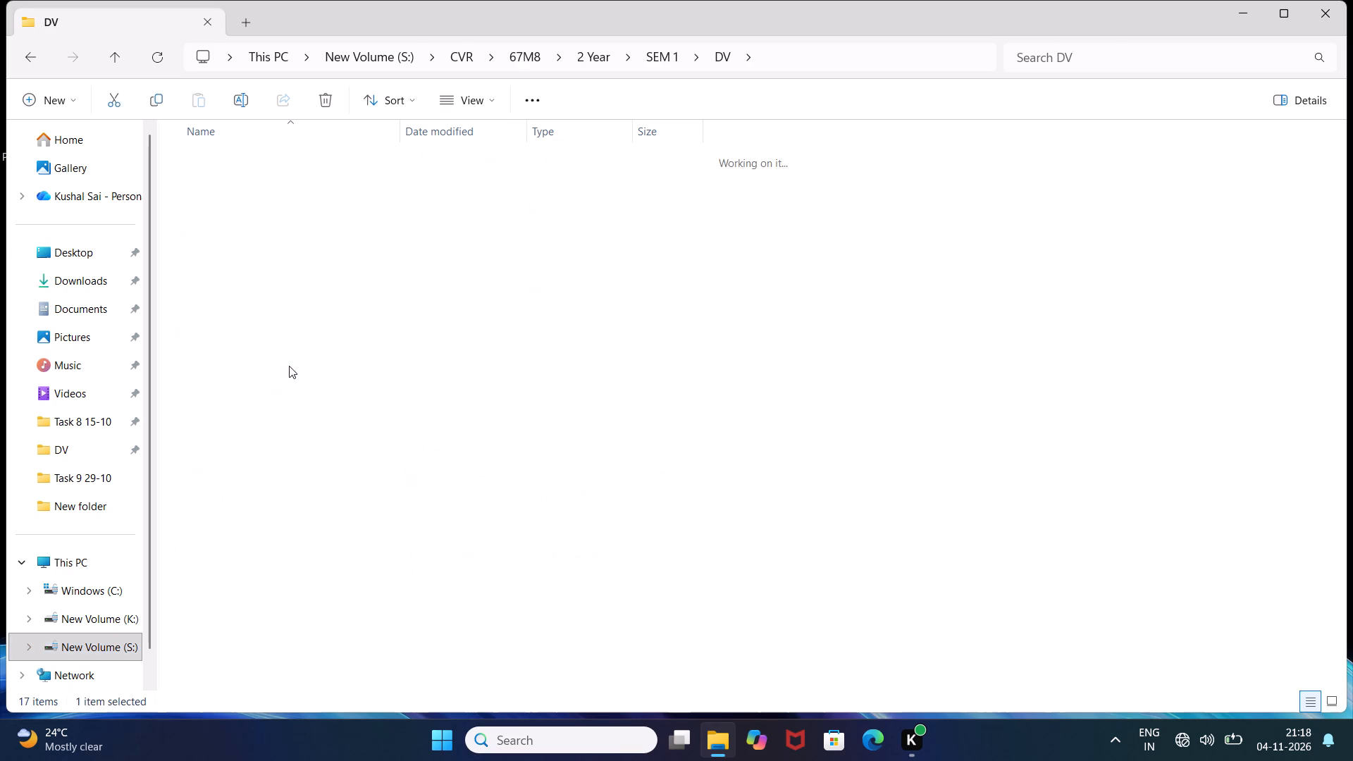
# Open the T9 Observation and T9 Record PDFs and look through their chart pages.
pyautogui.doubleClick(358, 192)
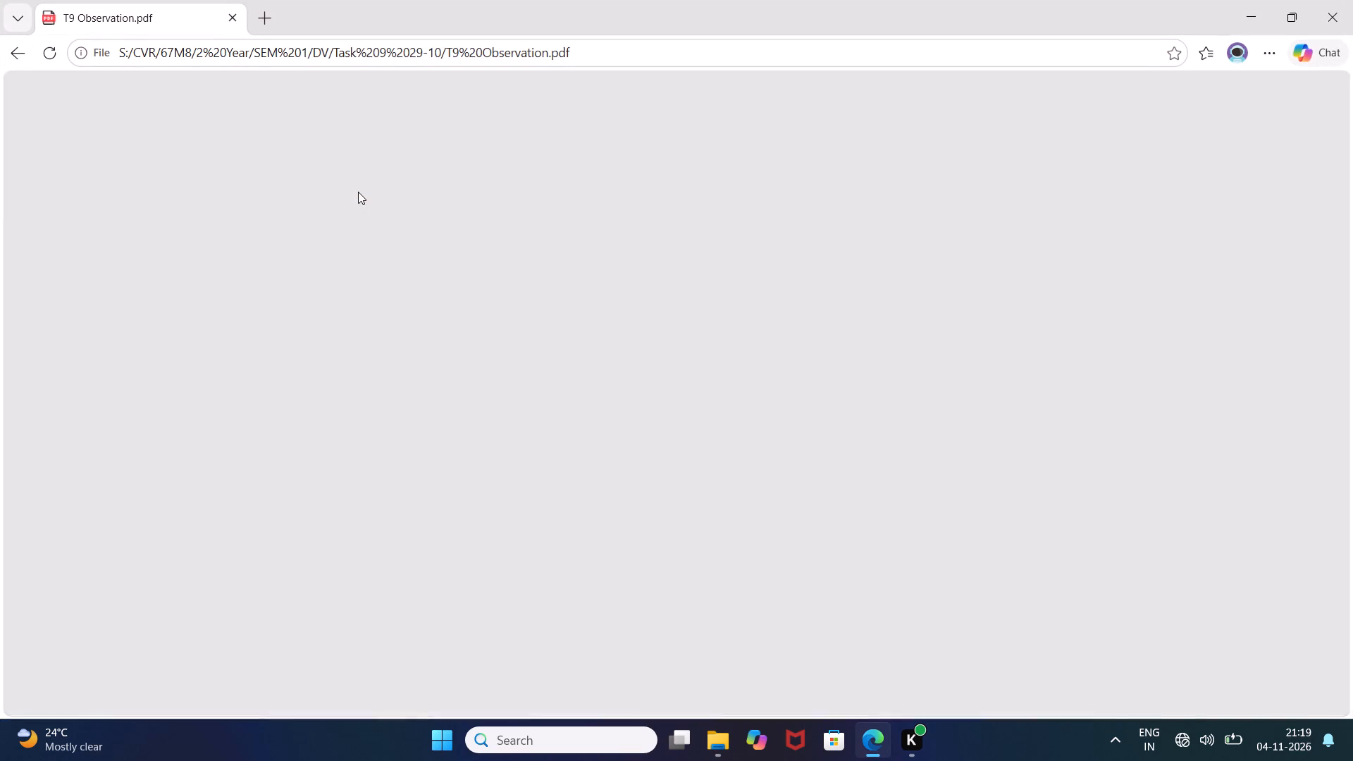
pyautogui.scroll(-6, 414, 415)
pyautogui.scroll(11, 414, 415)
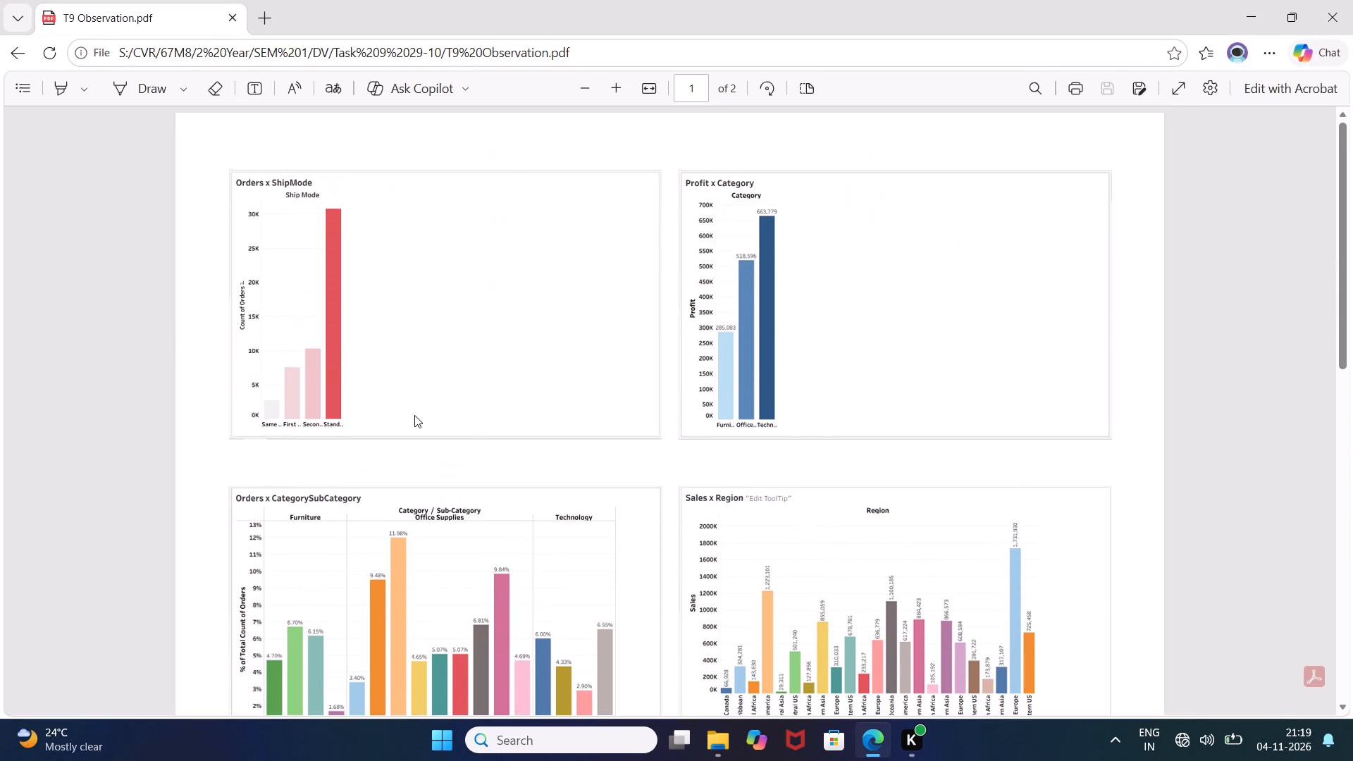
pyautogui.hotkey('alt', 'Tab')
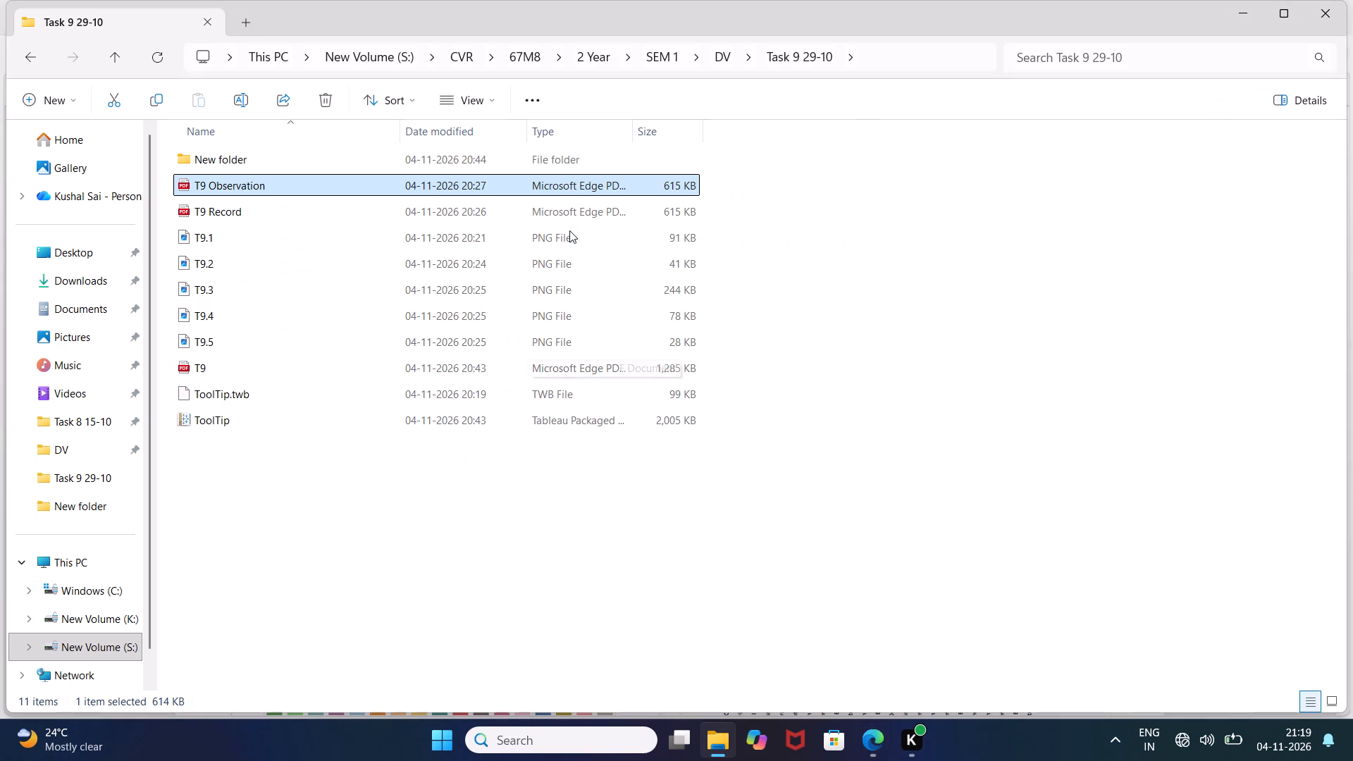
pyautogui.doubleClick(562, 213)
pyautogui.scroll(-6, 619, 384)
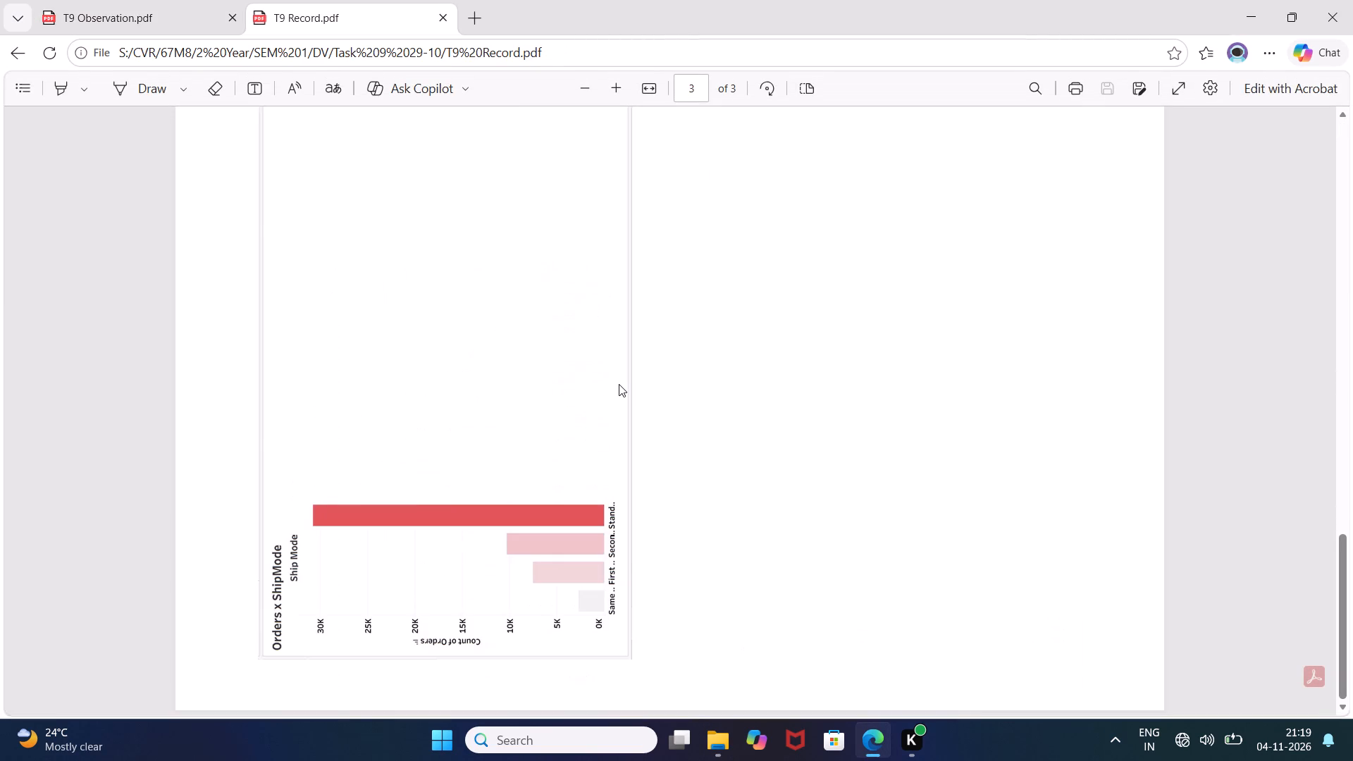
# Look back over the chart pages of the T9 Record PDF.
pyautogui.scroll(14, 619, 384)
pyautogui.scroll(-8, 548, 324)
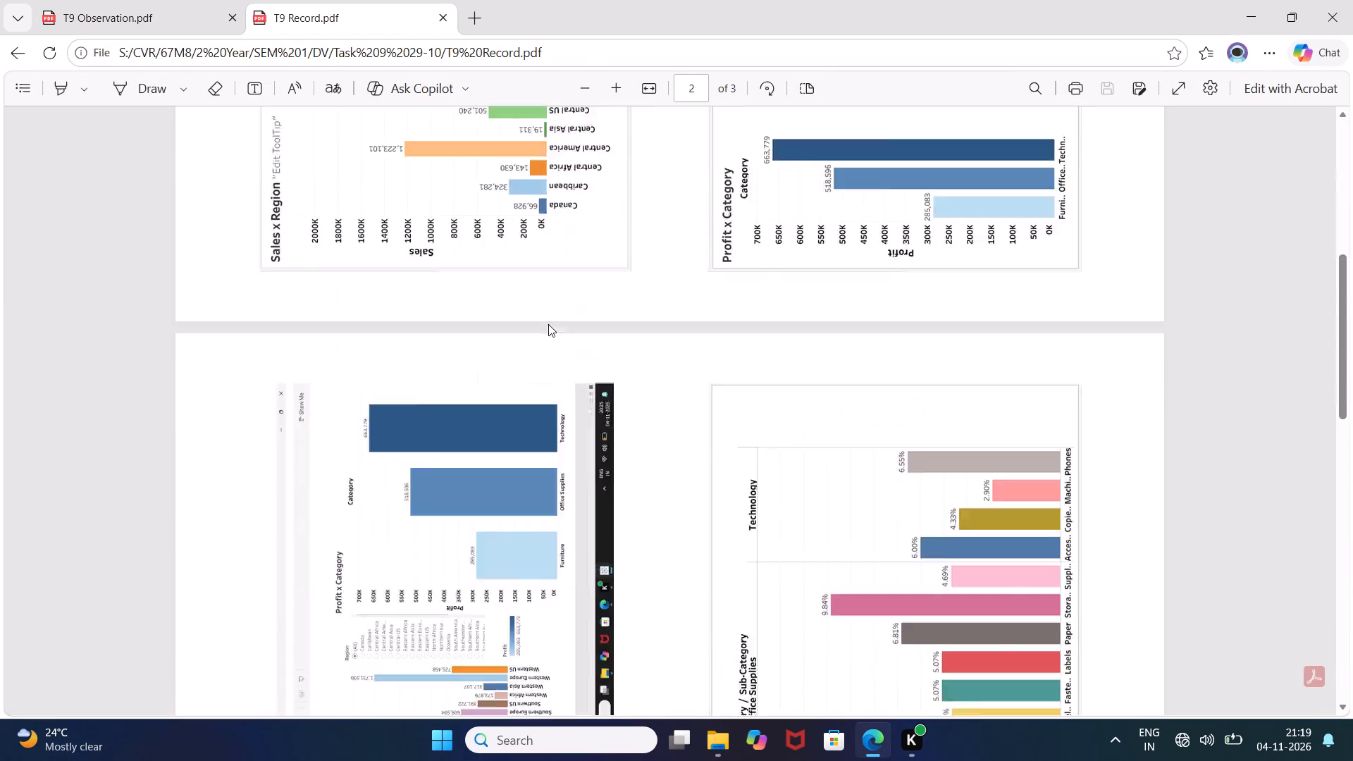
pyautogui.scroll(-5, 548, 324)
# Search the web in a new tab for "pdf to word converter".
pyautogui.click(472, 20)
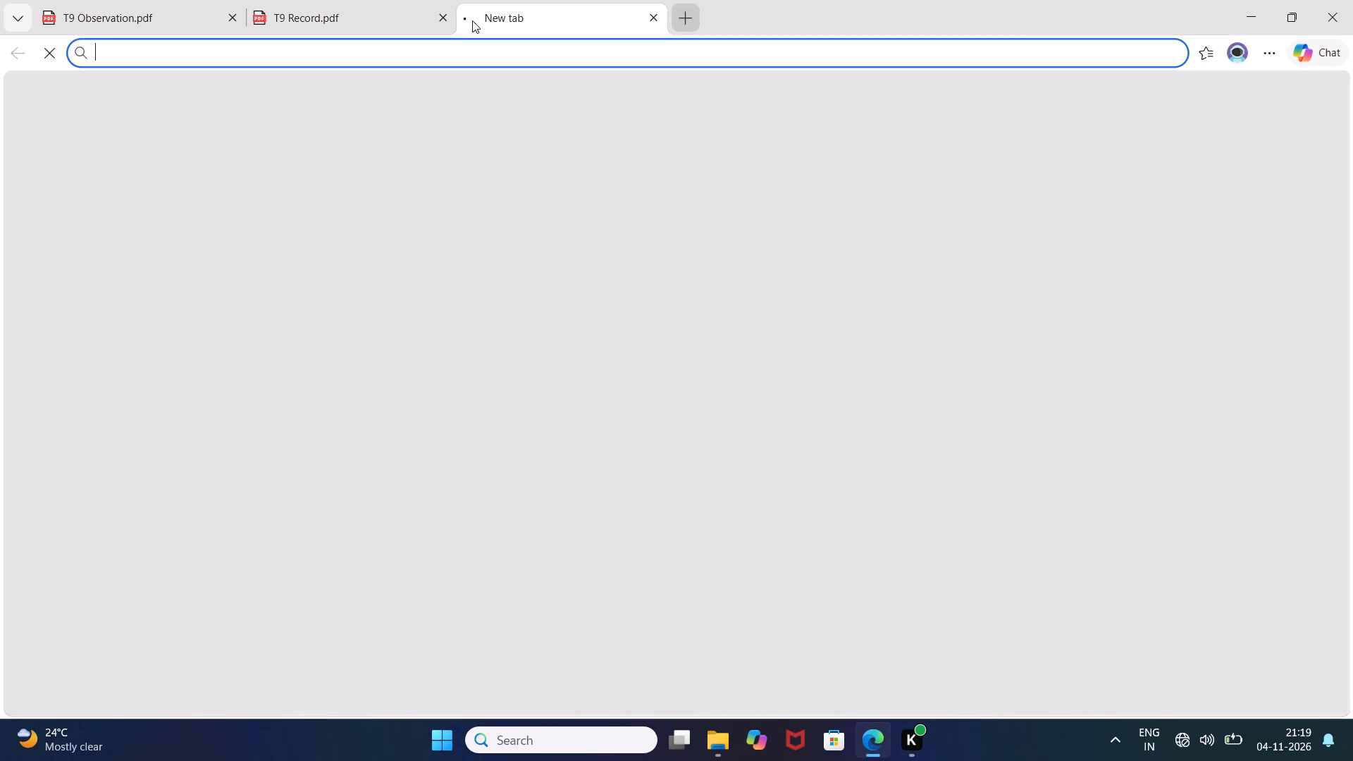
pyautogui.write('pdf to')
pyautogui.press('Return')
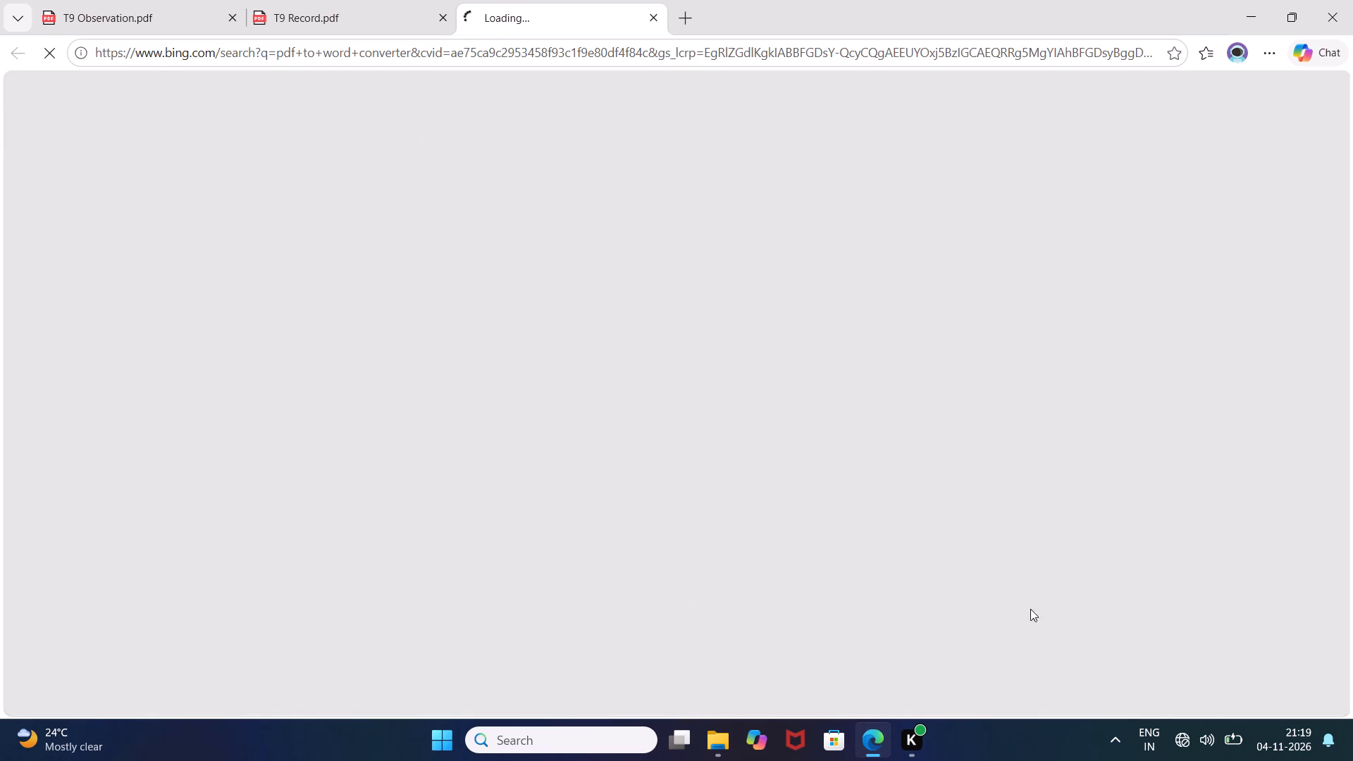
# Bring up the available Wi-Fi networks and rescan them to get the computer back online.
pyautogui.click(1170, 758)
pyautogui.click(1209, 748)
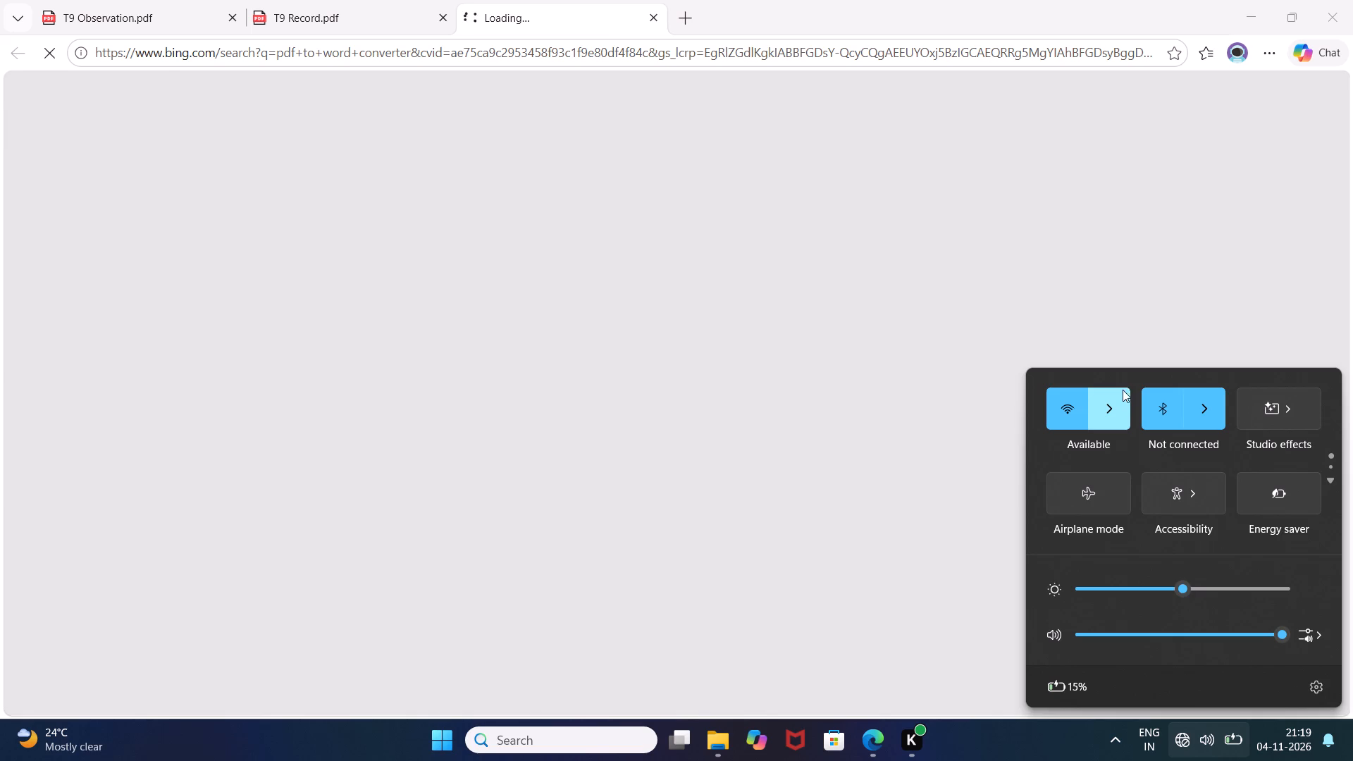
pyautogui.click(1118, 395)
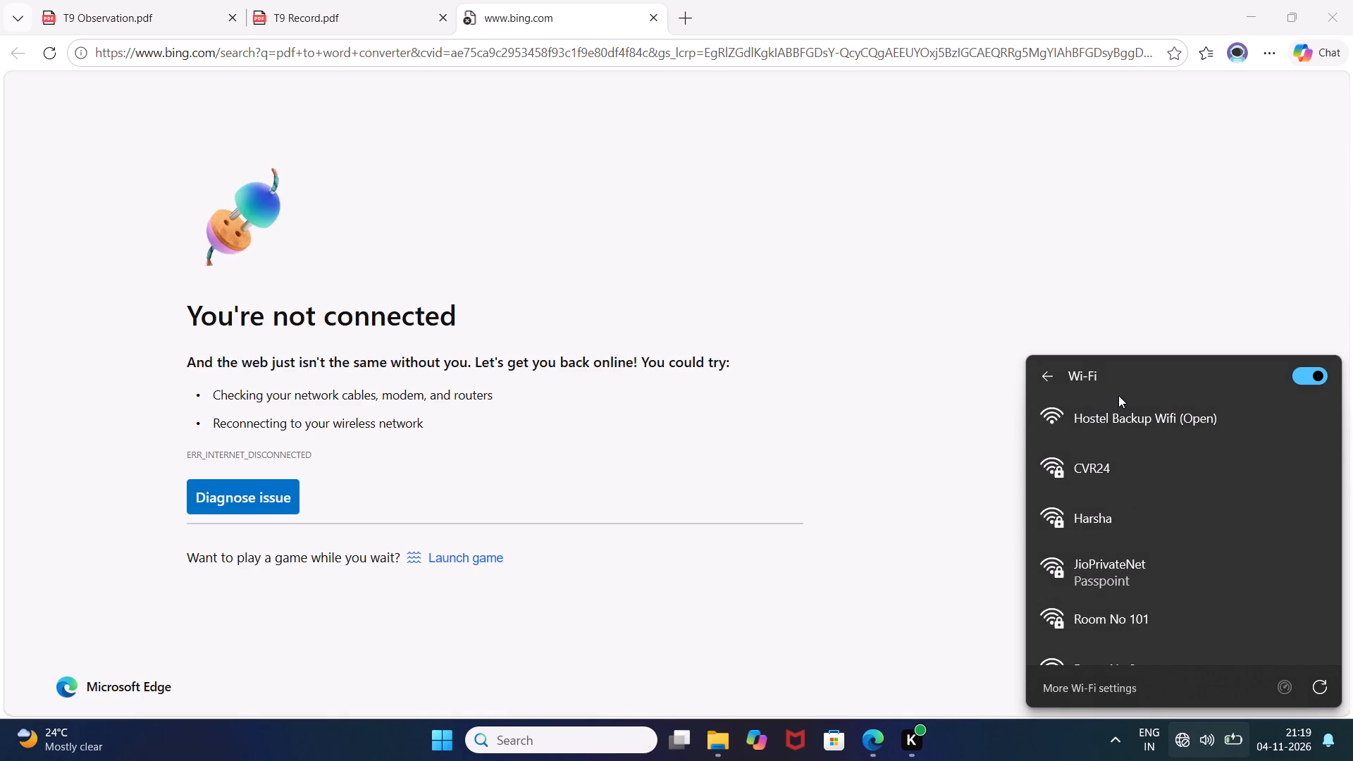
pyautogui.scroll(-5, 1127, 450)
pyautogui.scroll(2, 1127, 450)
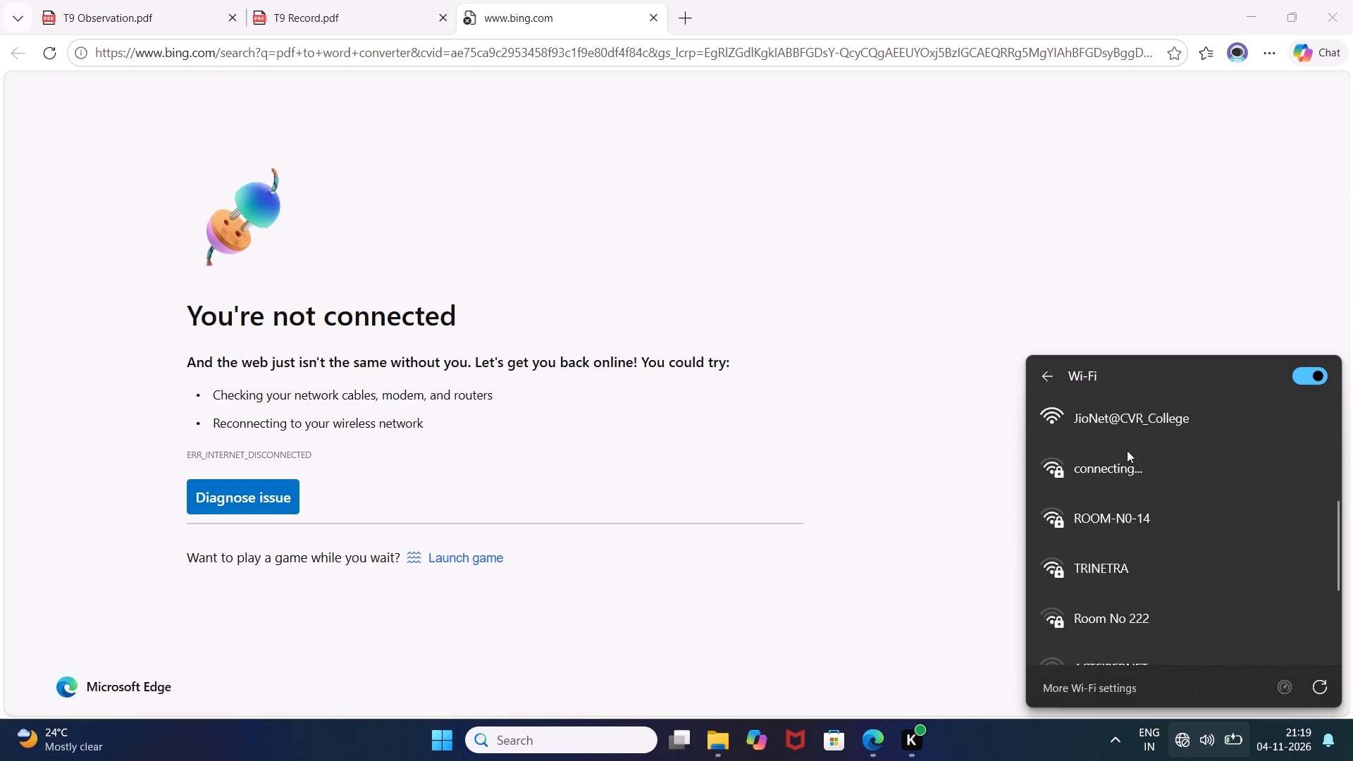
pyautogui.scroll(6, 1127, 450)
pyautogui.click(1327, 687)
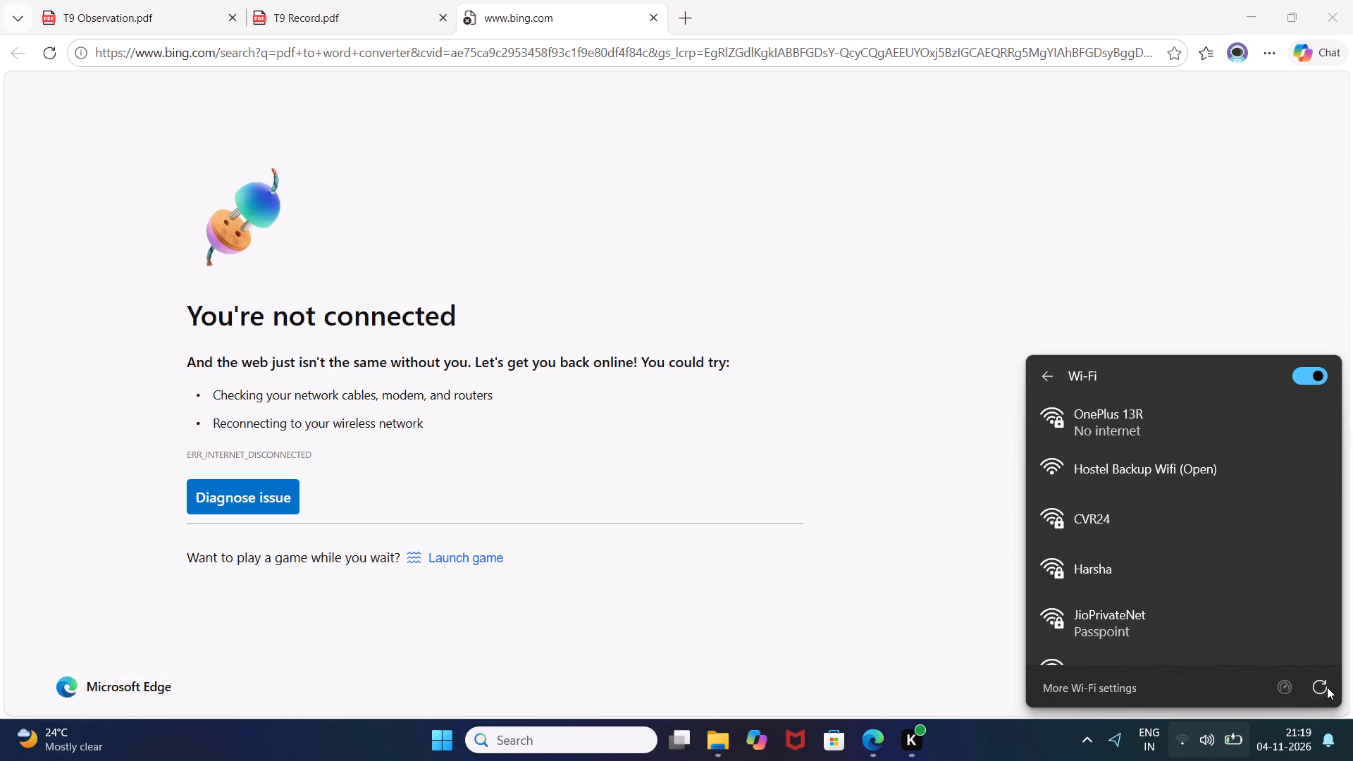
pyautogui.moveTo(816, 456); pyautogui.dragTo(335, 523)
# Open iLovePDF's PDF to WORD converter from the reloaded search results and close the results tab.
pyautogui.click(46, 62)
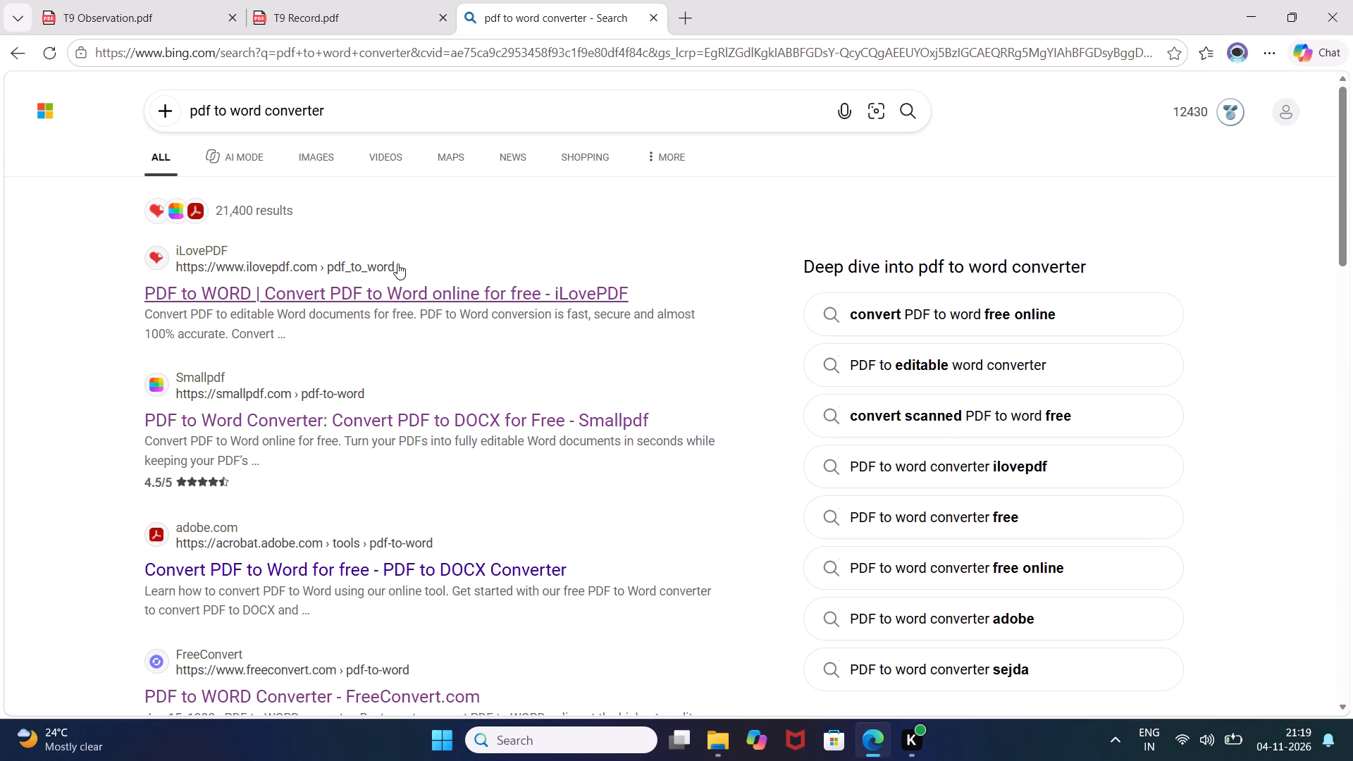
pyautogui.click(370, 288)
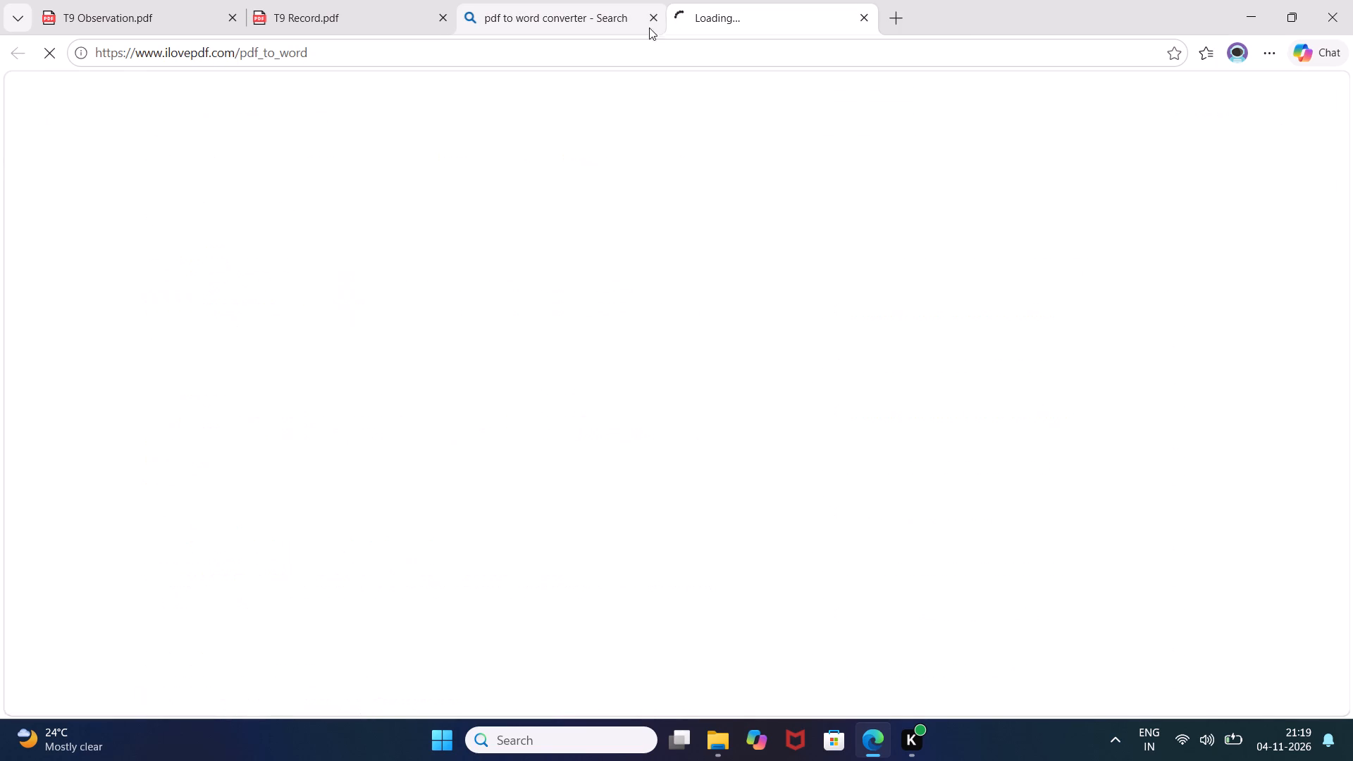
pyautogui.click(653, 18)
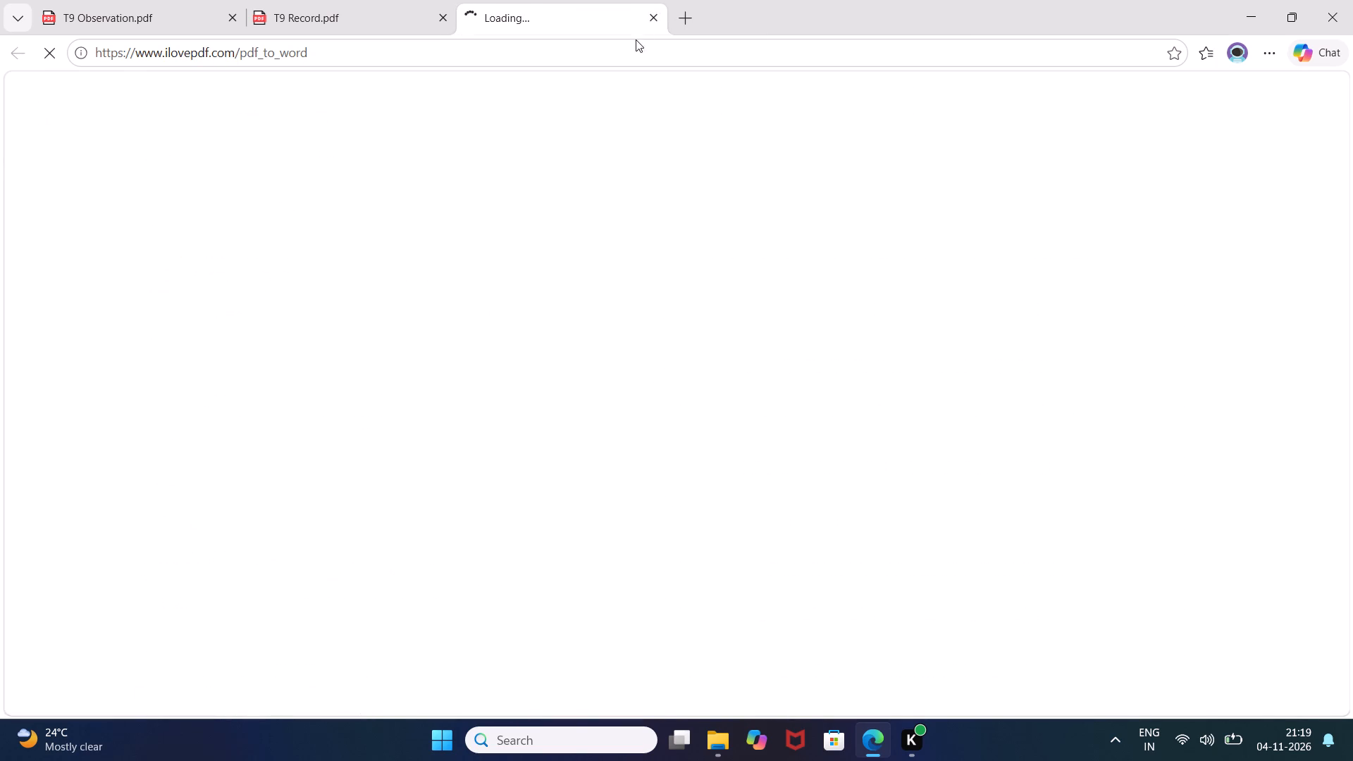
# After a glance at the T9 PDFs, start choosing the PDF file to convert on iLovePDF's PDF to WORD page.
pyautogui.click(359, 4)
pyautogui.click(223, 0)
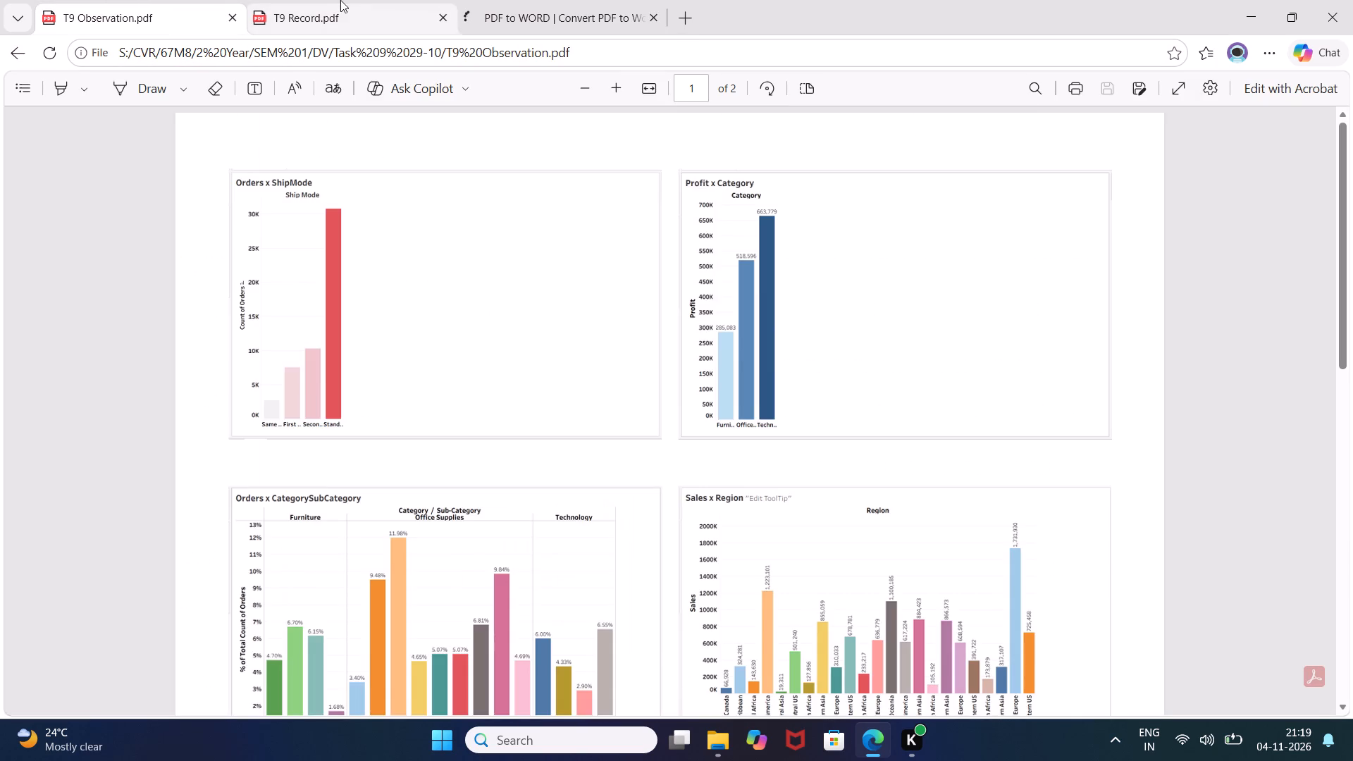
pyautogui.click(509, 0)
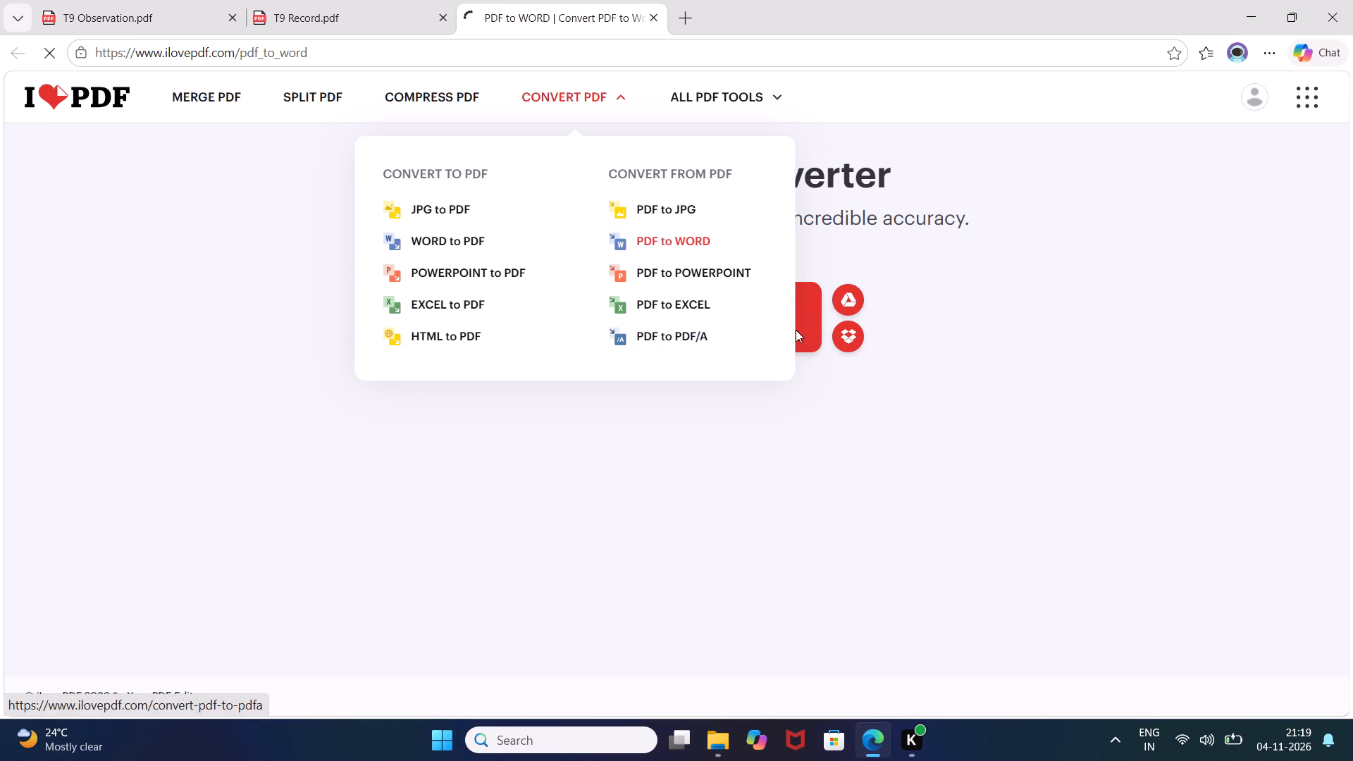
pyautogui.click(805, 321)
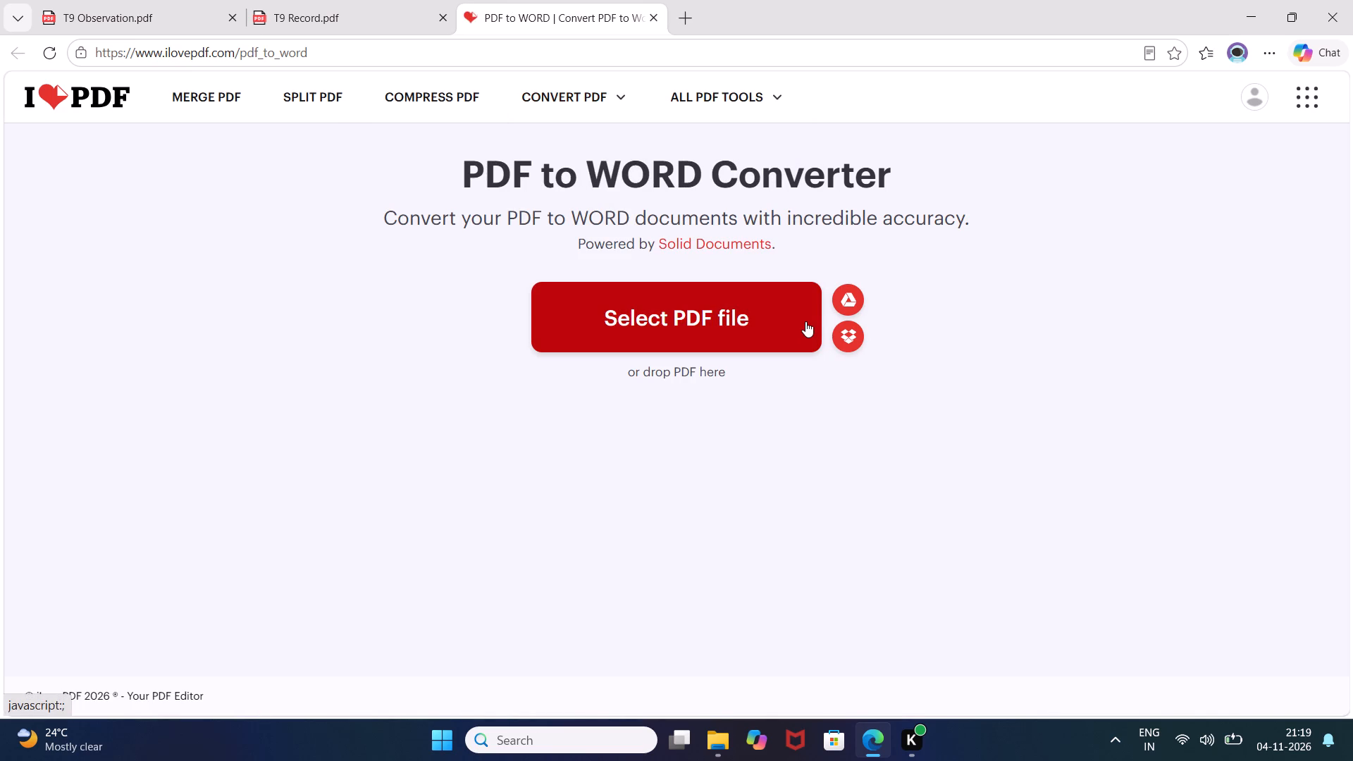
pyautogui.click(701, 310)
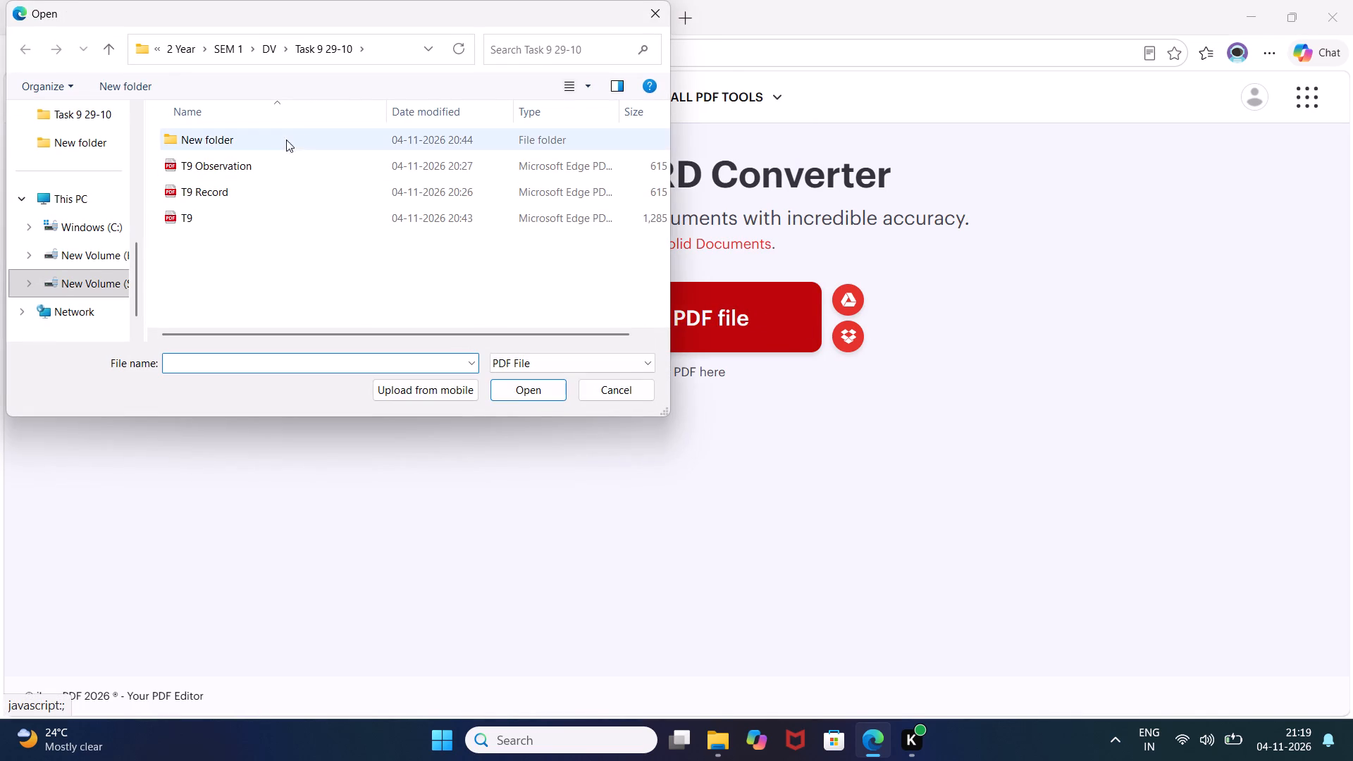
# Load T9 Record.pdf into the iLovePDF PDF to Word converter and start the conversion with No OCR.
pyautogui.click(302, 187)
pyautogui.click(527, 396)
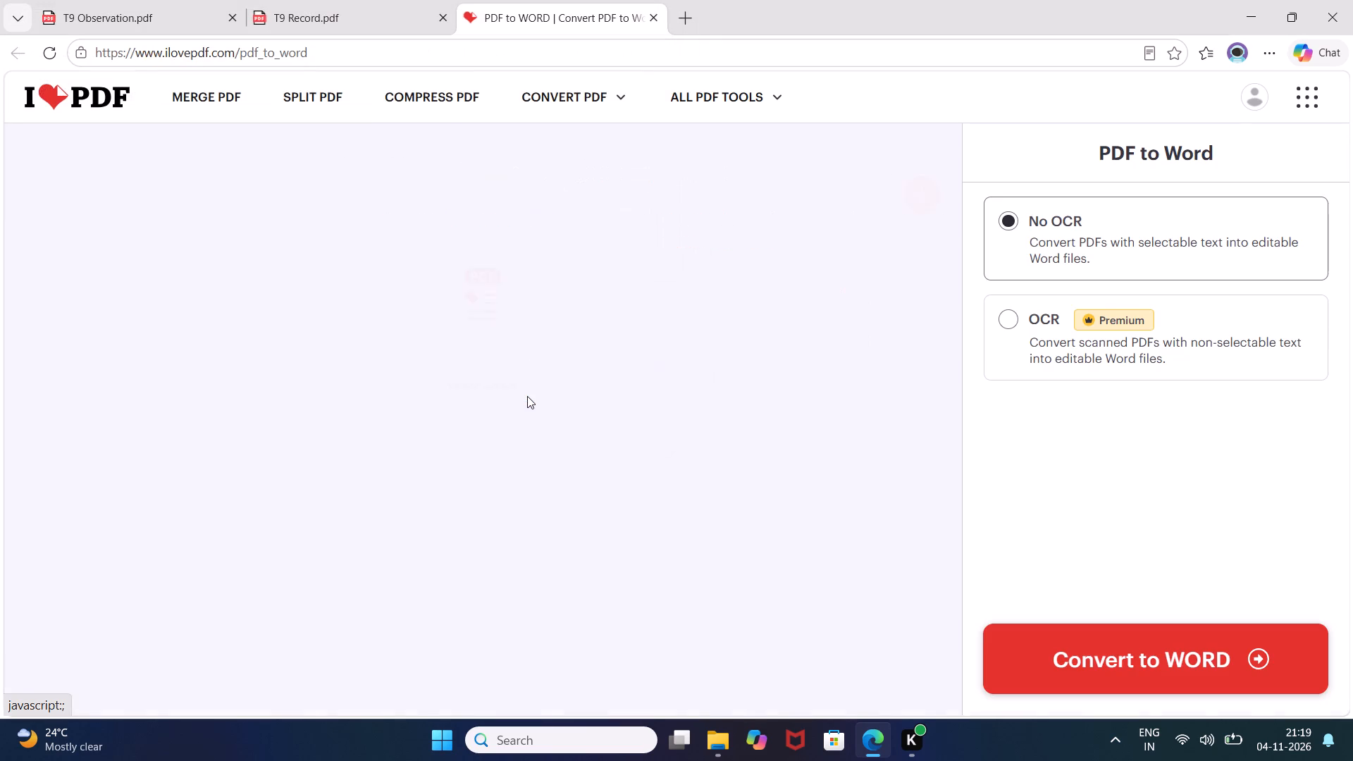
pyautogui.click(1091, 636)
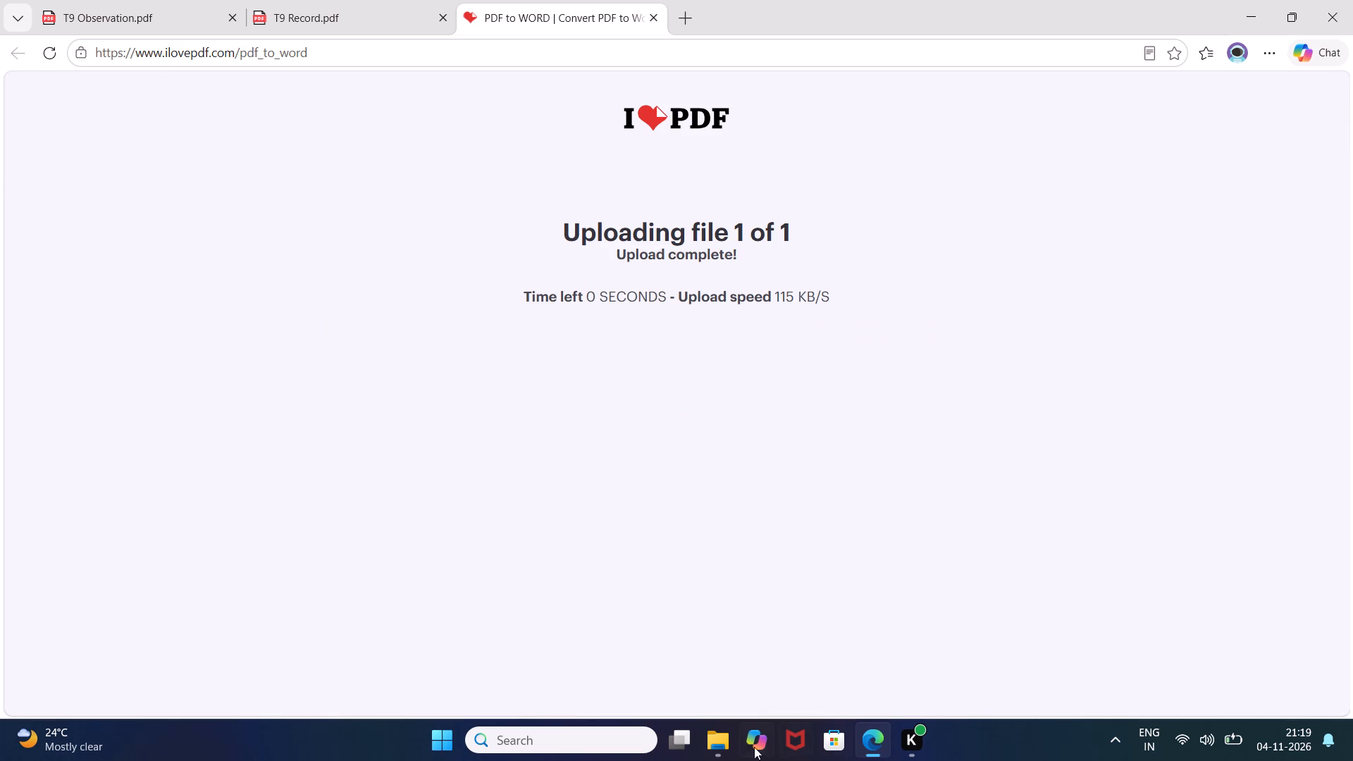
# Delete the Word documents T8 Record and T9 Observation from New folder inside Task 9 29-10.
pyautogui.click(715, 744)
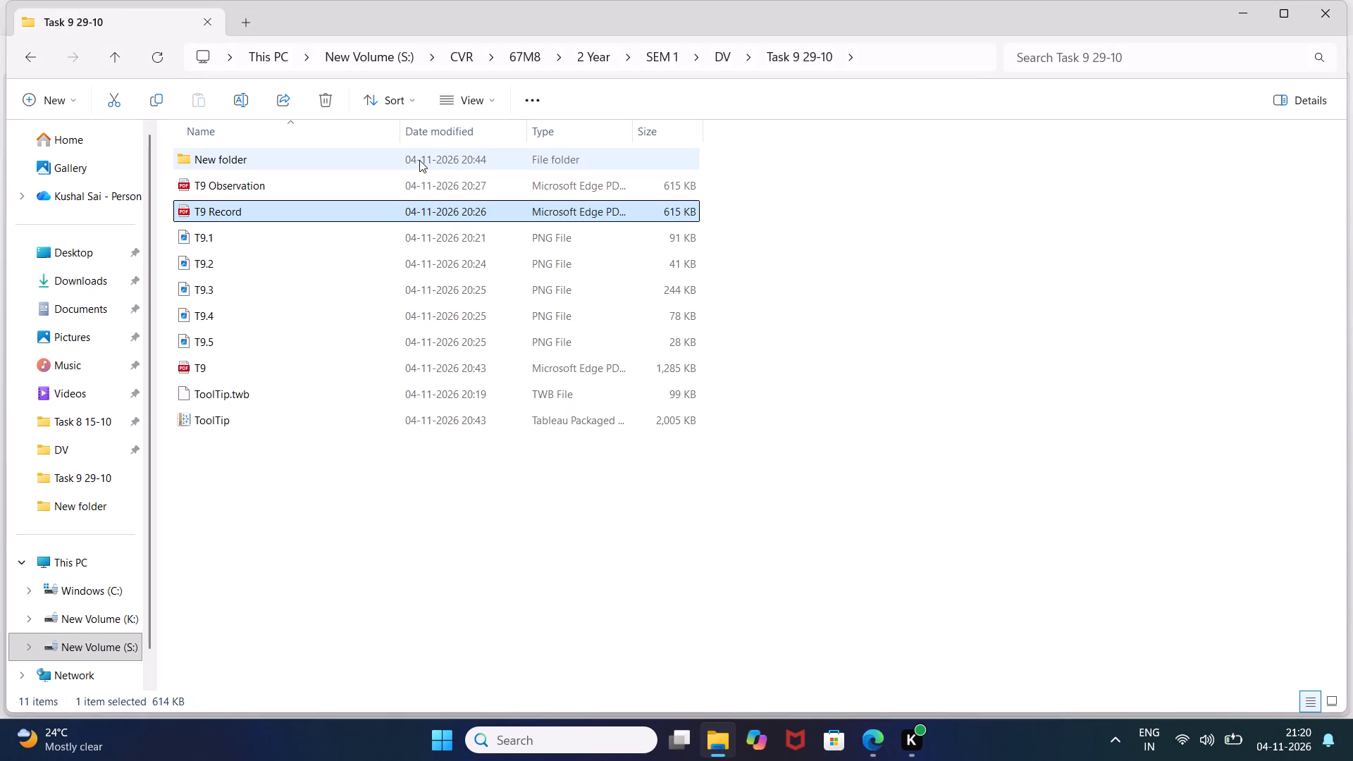
pyautogui.doubleClick(419, 160)
pyautogui.click(478, 305)
pyautogui.moveTo(478, 305); pyautogui.dragTo(449, 175)
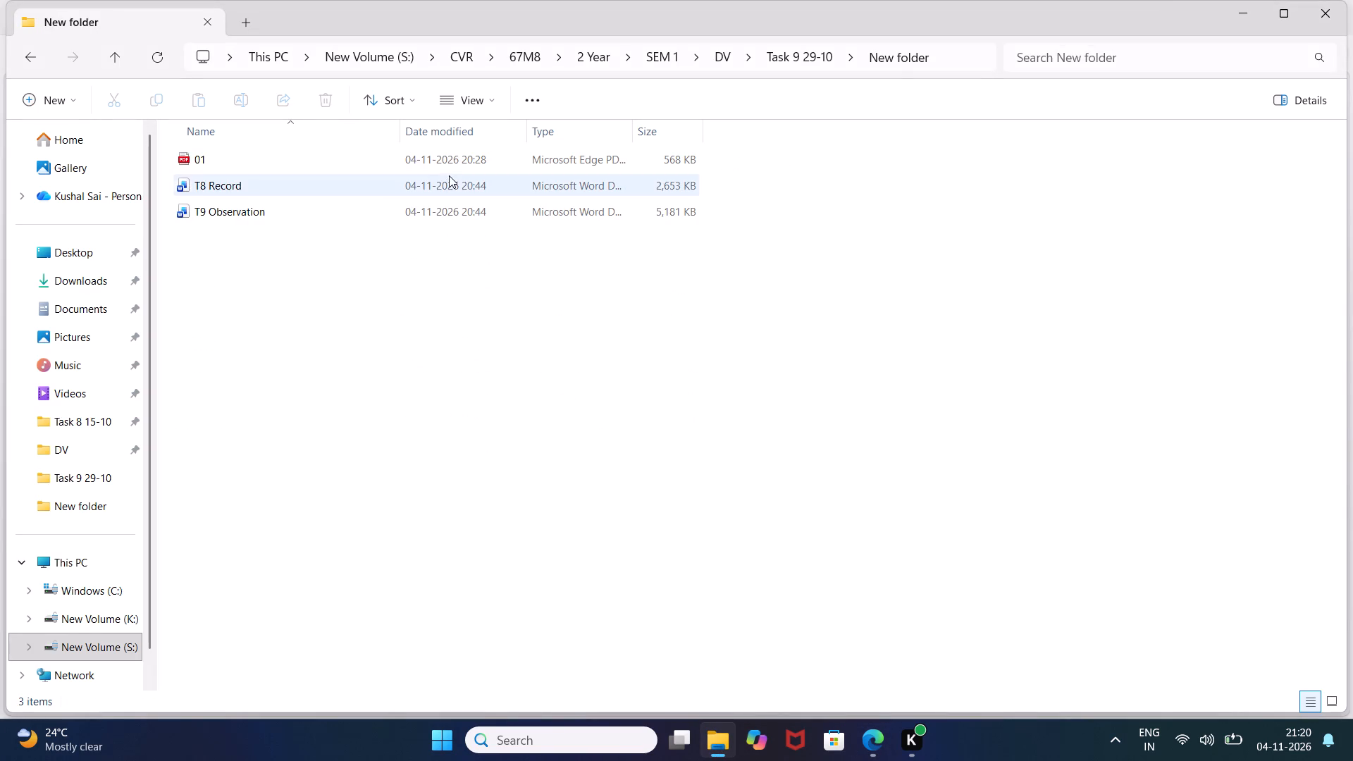
pyautogui.moveTo(438, 275); pyautogui.dragTo(401, 178)
pyautogui.press('Delete')
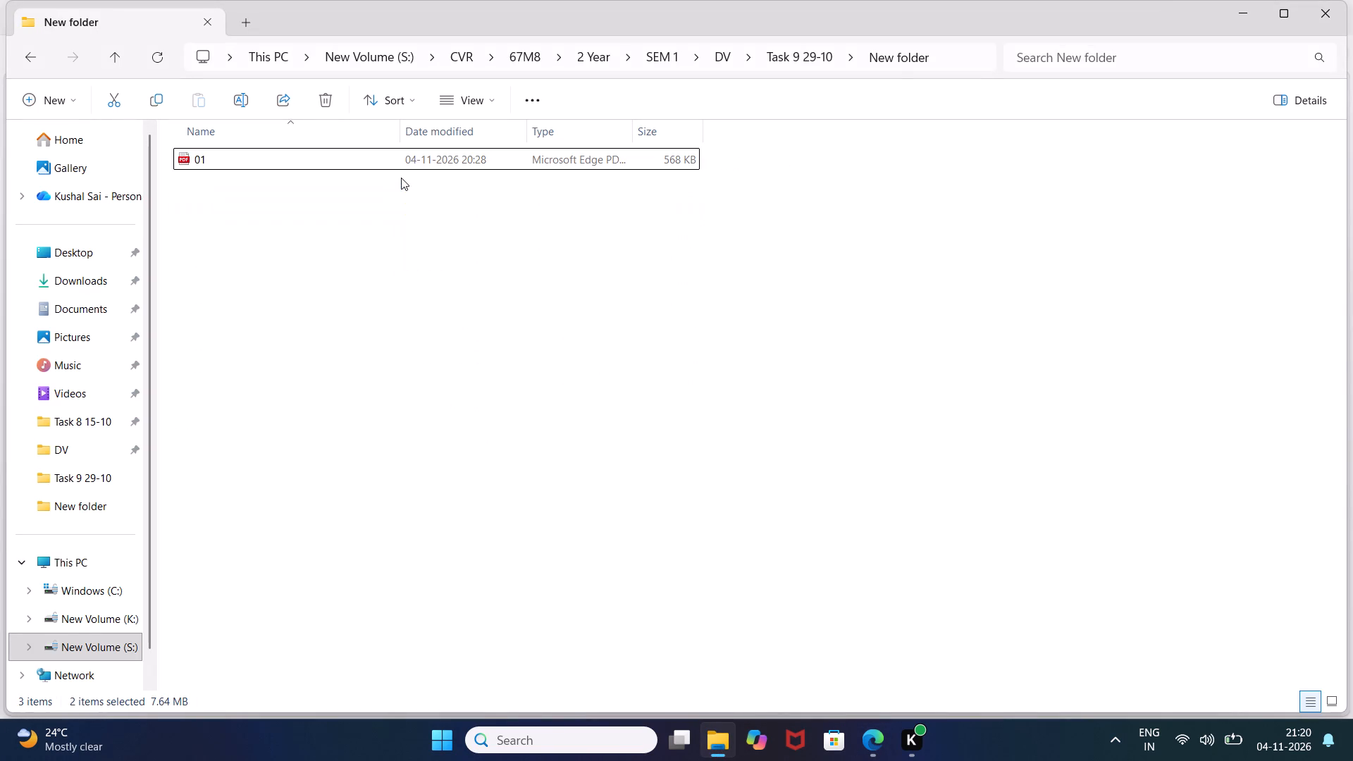
pyautogui.click(1245, 16)
# Continue the T9 Record conversion without OCR and save the resulting Word document as T9 Record in New folder.
pyautogui.click(665, 494)
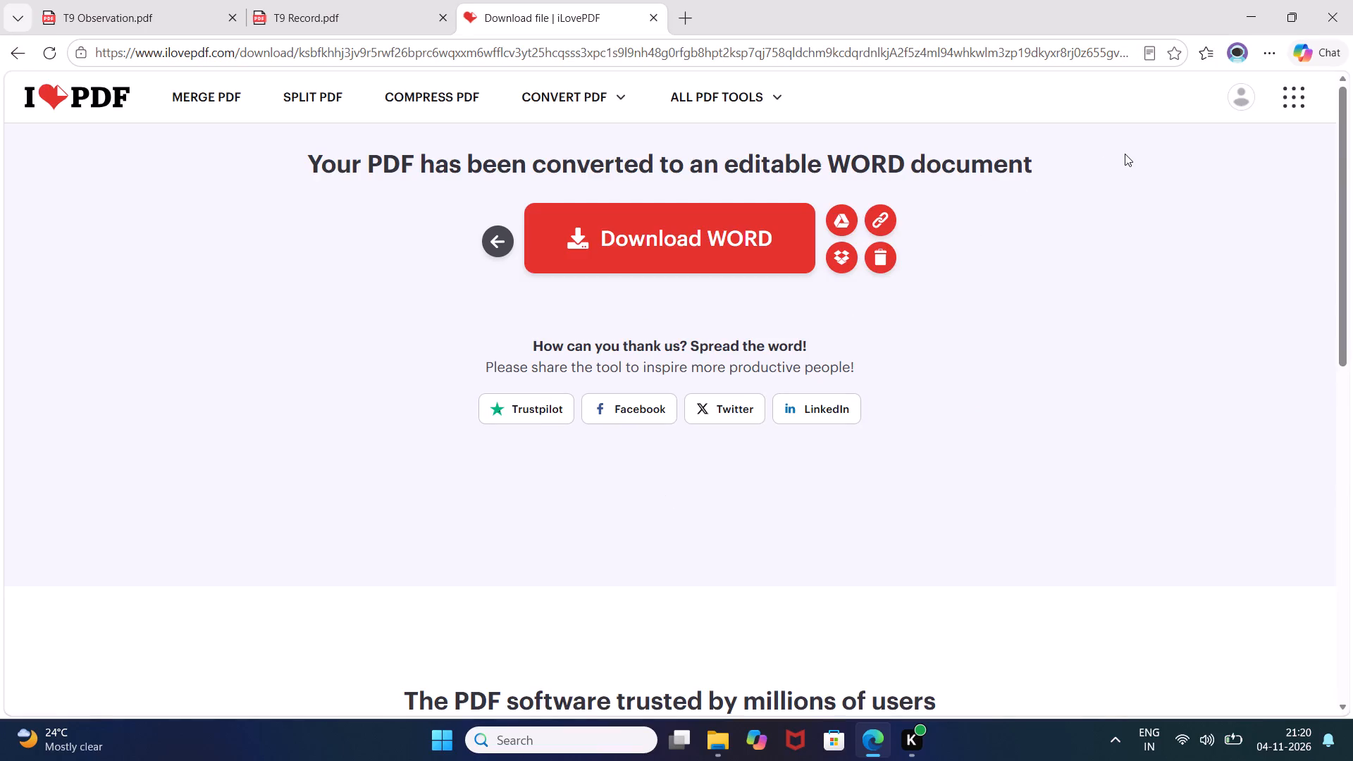
pyautogui.click(753, 261)
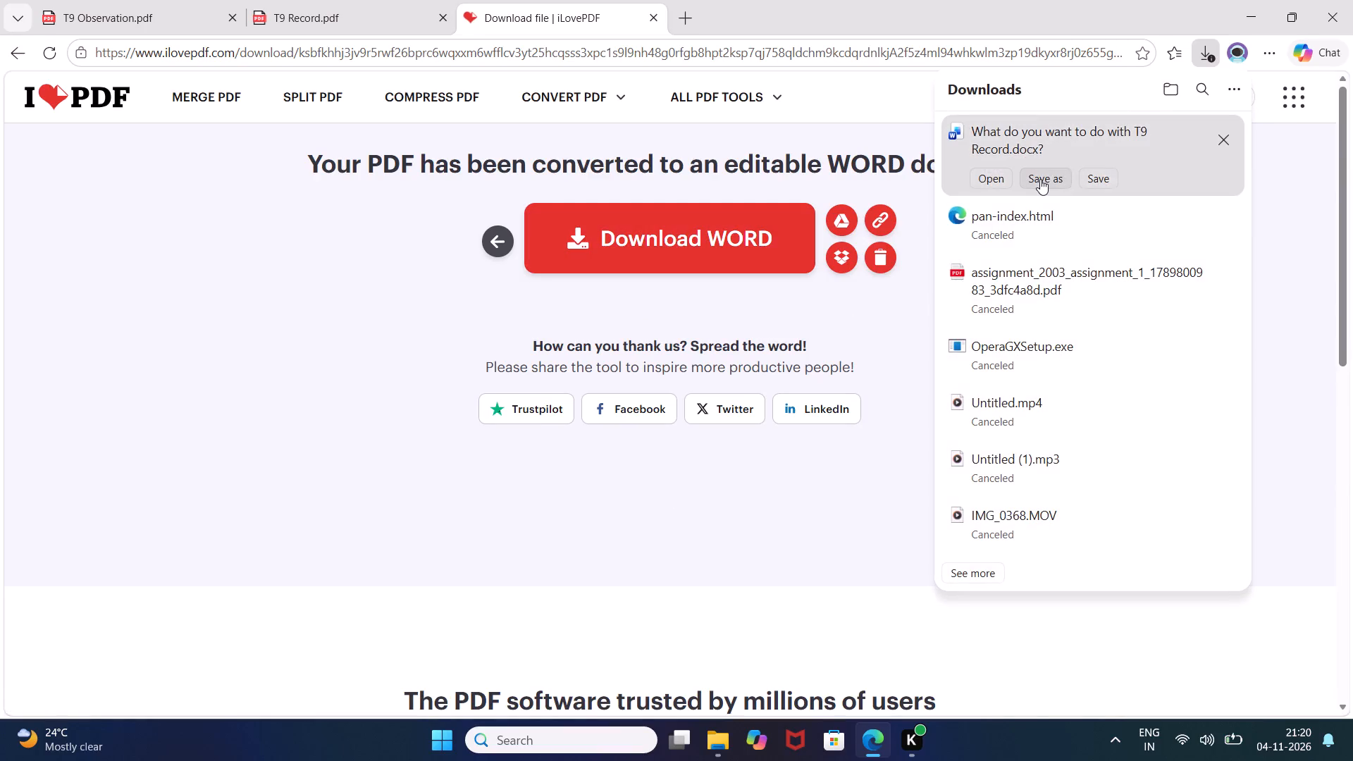
pyautogui.click(1040, 179)
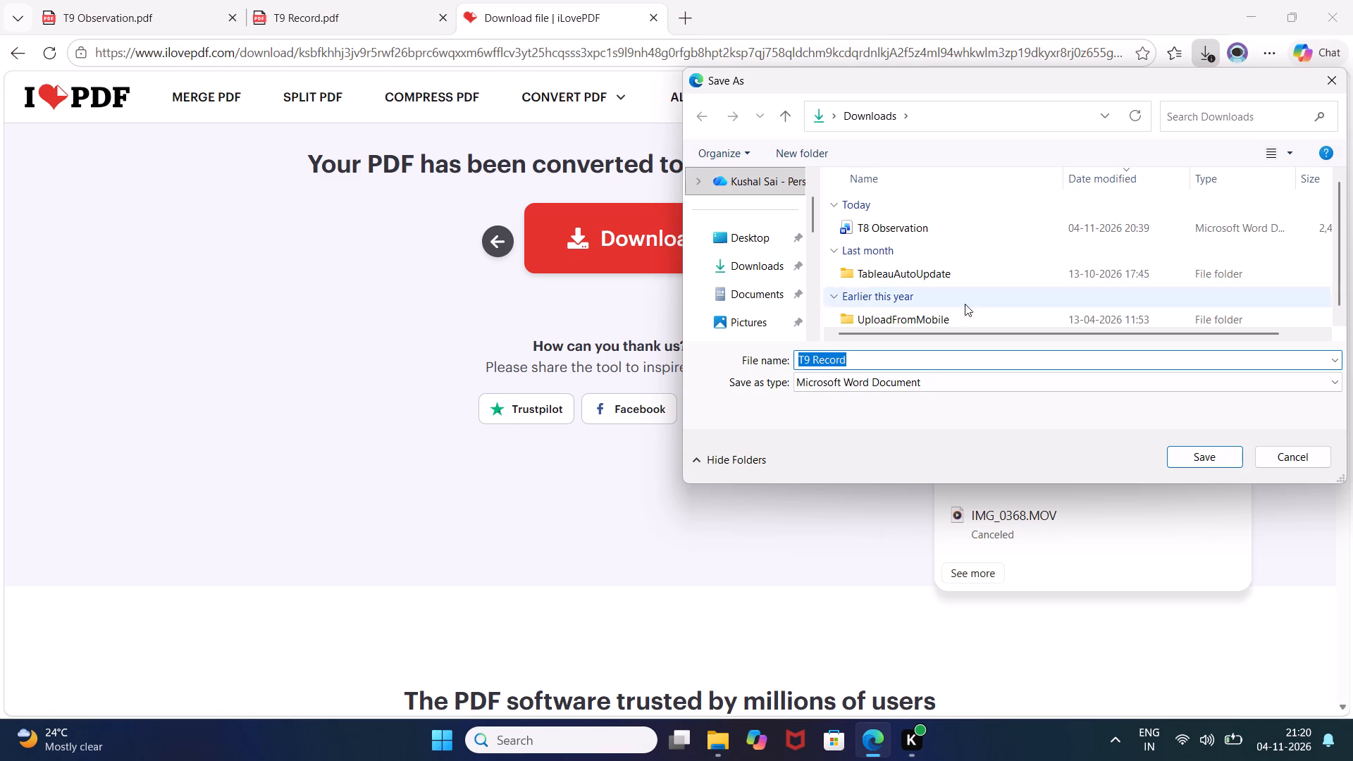
# Save the converted T9 Record Word document on drive S: in CVR, 67M8, 2 Year, SEM 1, DV, Task 9 29-10, New folder.
pyautogui.scroll(-2, 755, 303)
pyautogui.click(755, 247)
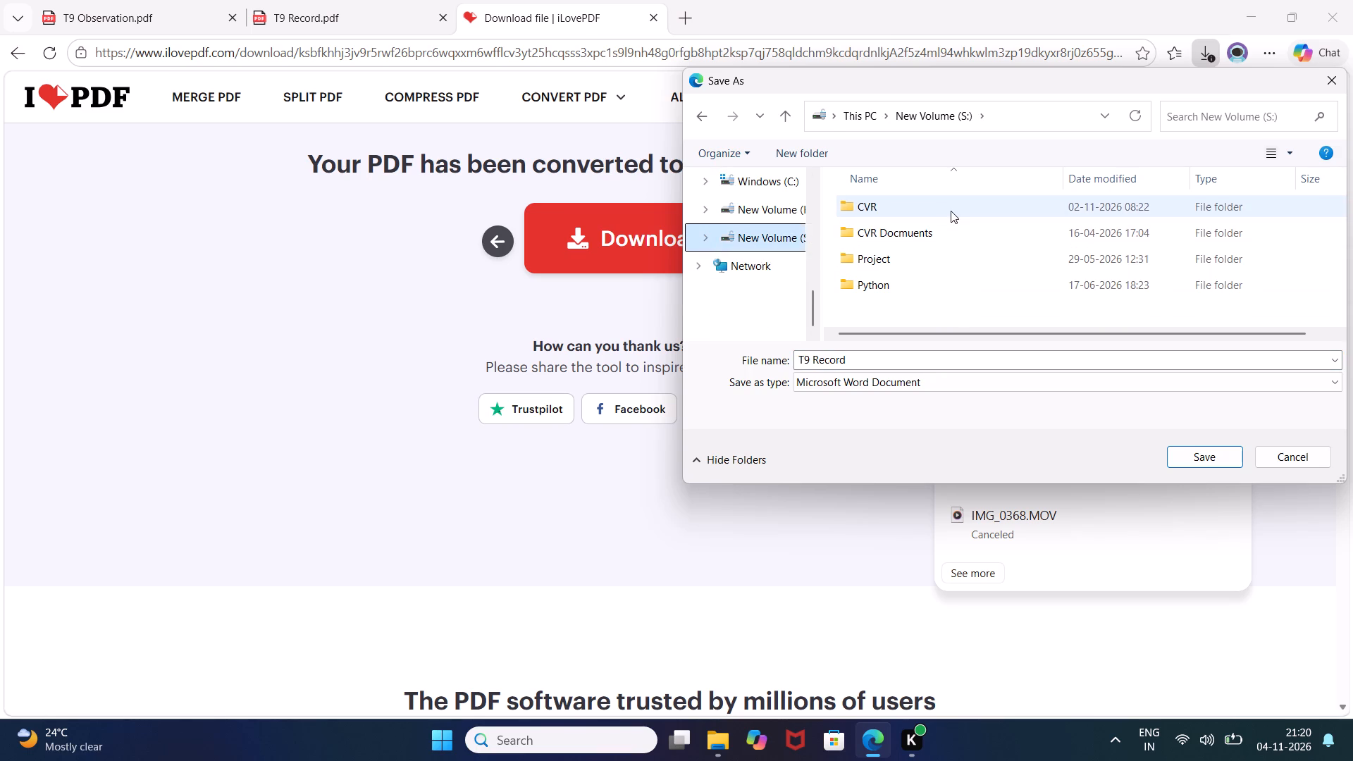
pyautogui.doubleClick(951, 211)
pyautogui.doubleClick(969, 209)
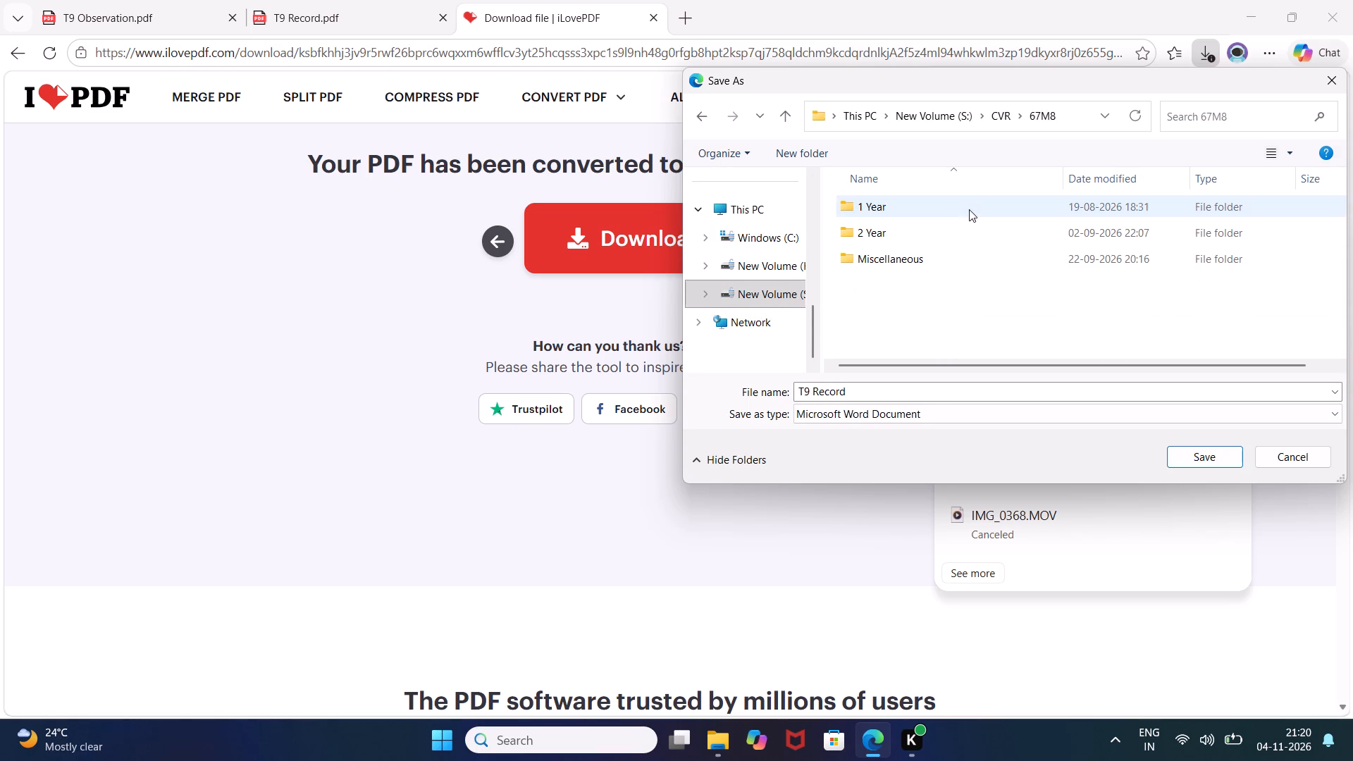
pyautogui.doubleClick(968, 234)
pyautogui.doubleClick(995, 215)
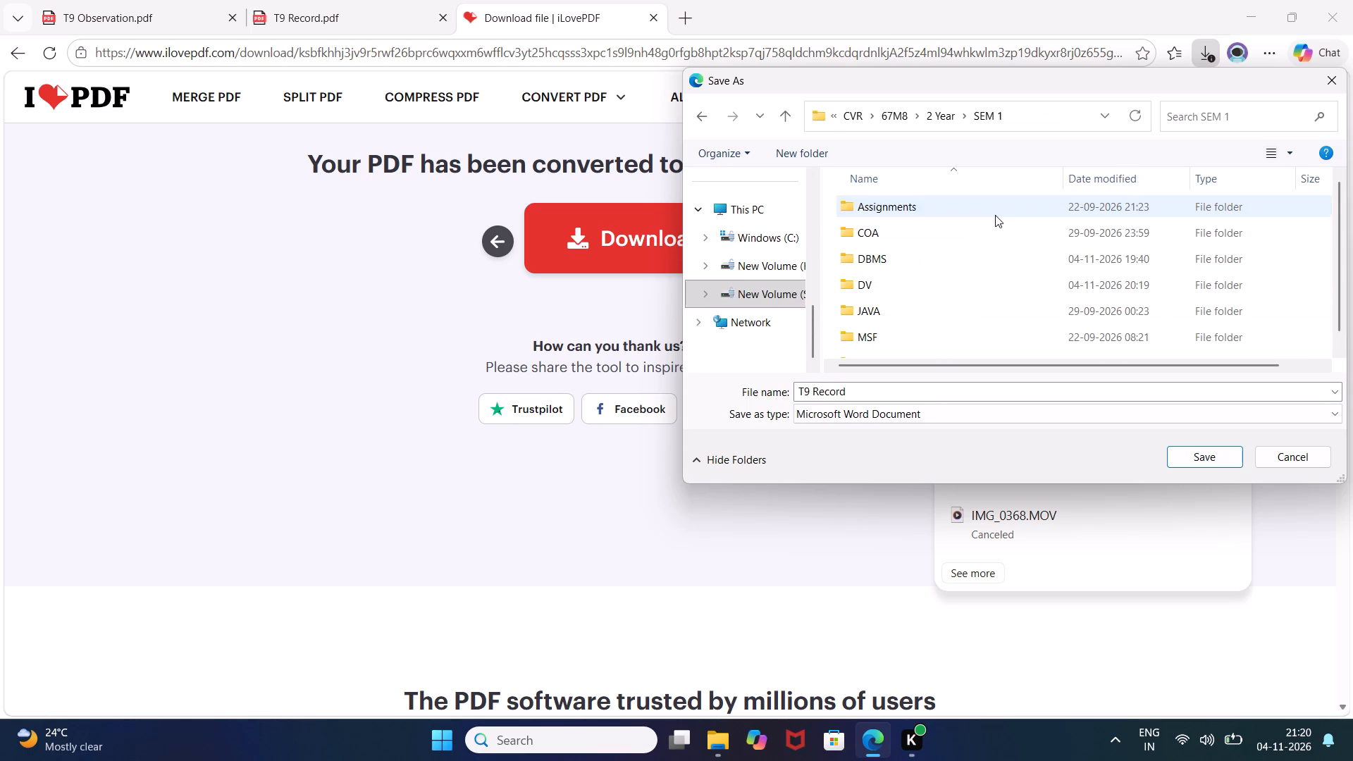
pyautogui.doubleClick(999, 286)
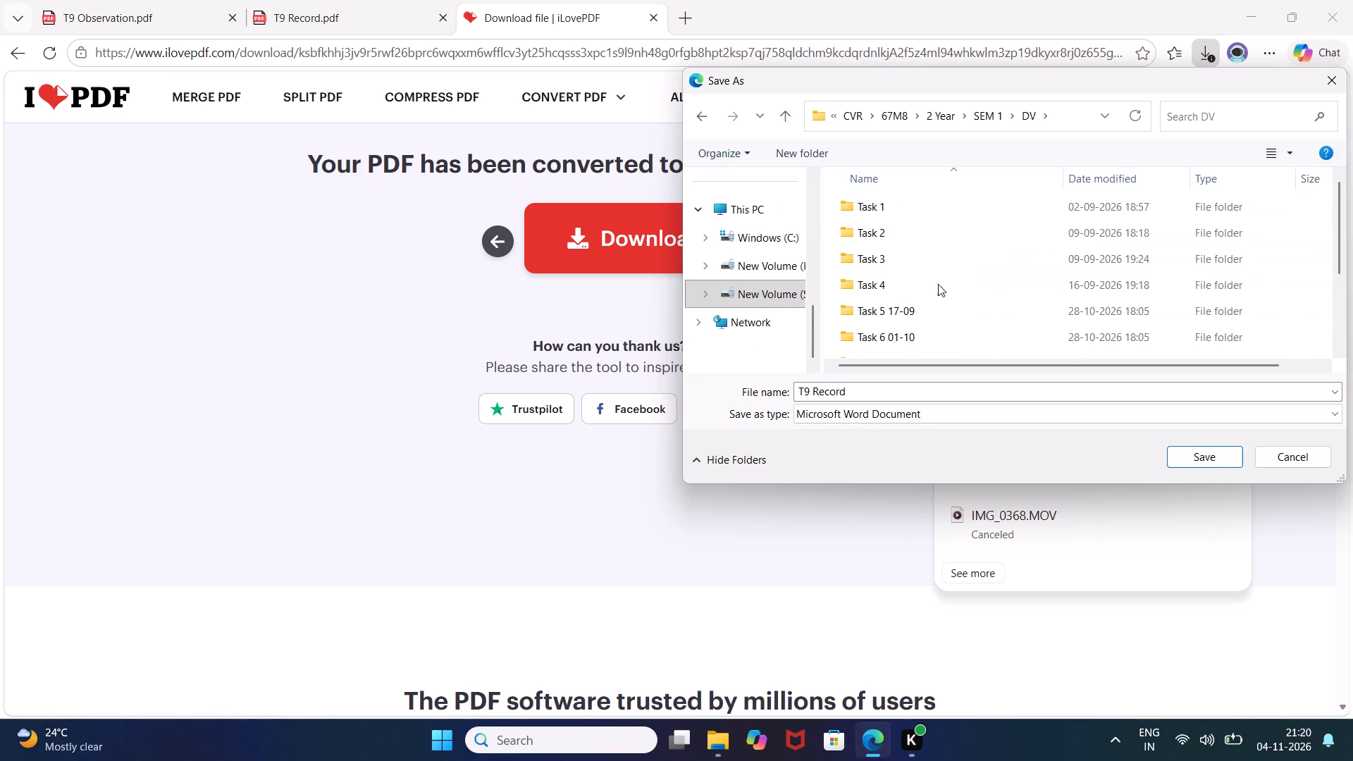
pyautogui.scroll(-3, 946, 306)
pyautogui.doubleClick(942, 295)
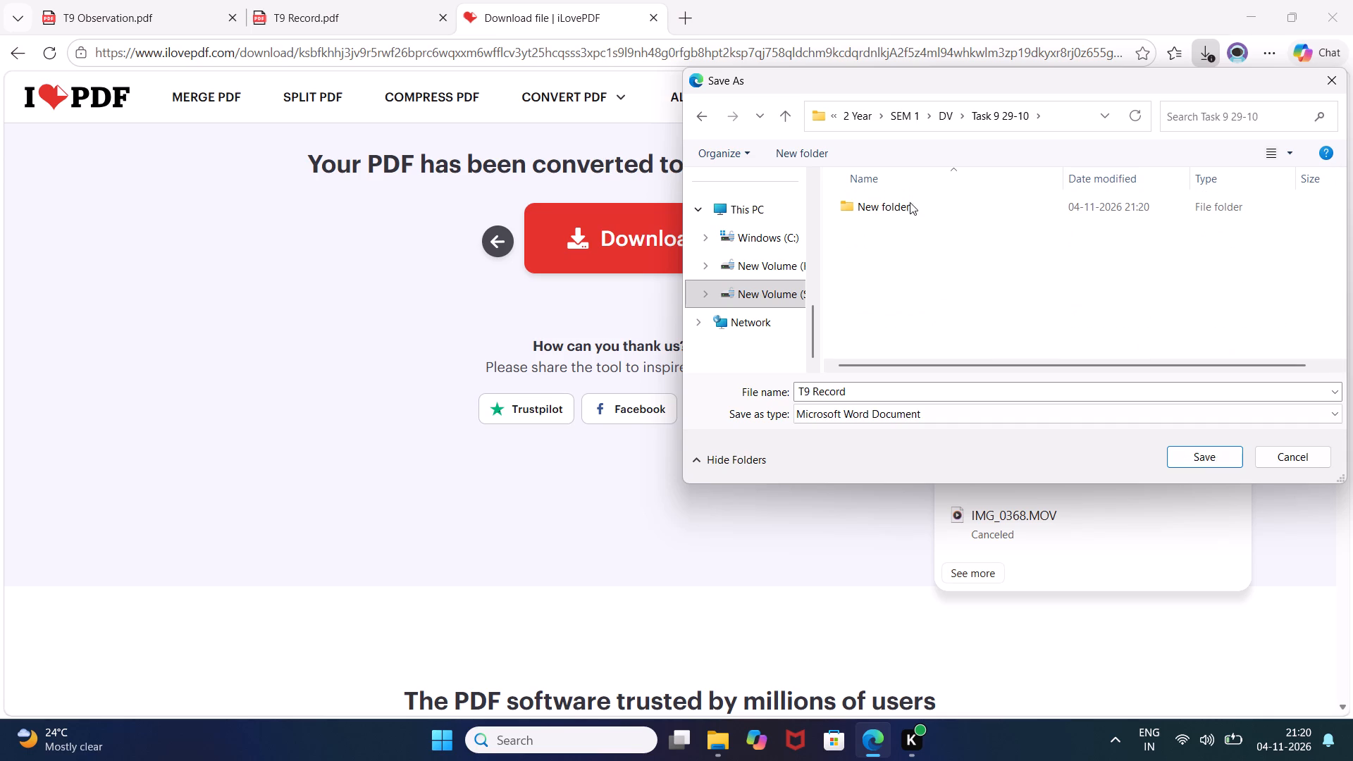
pyautogui.doubleClick(910, 204)
pyautogui.click(1207, 462)
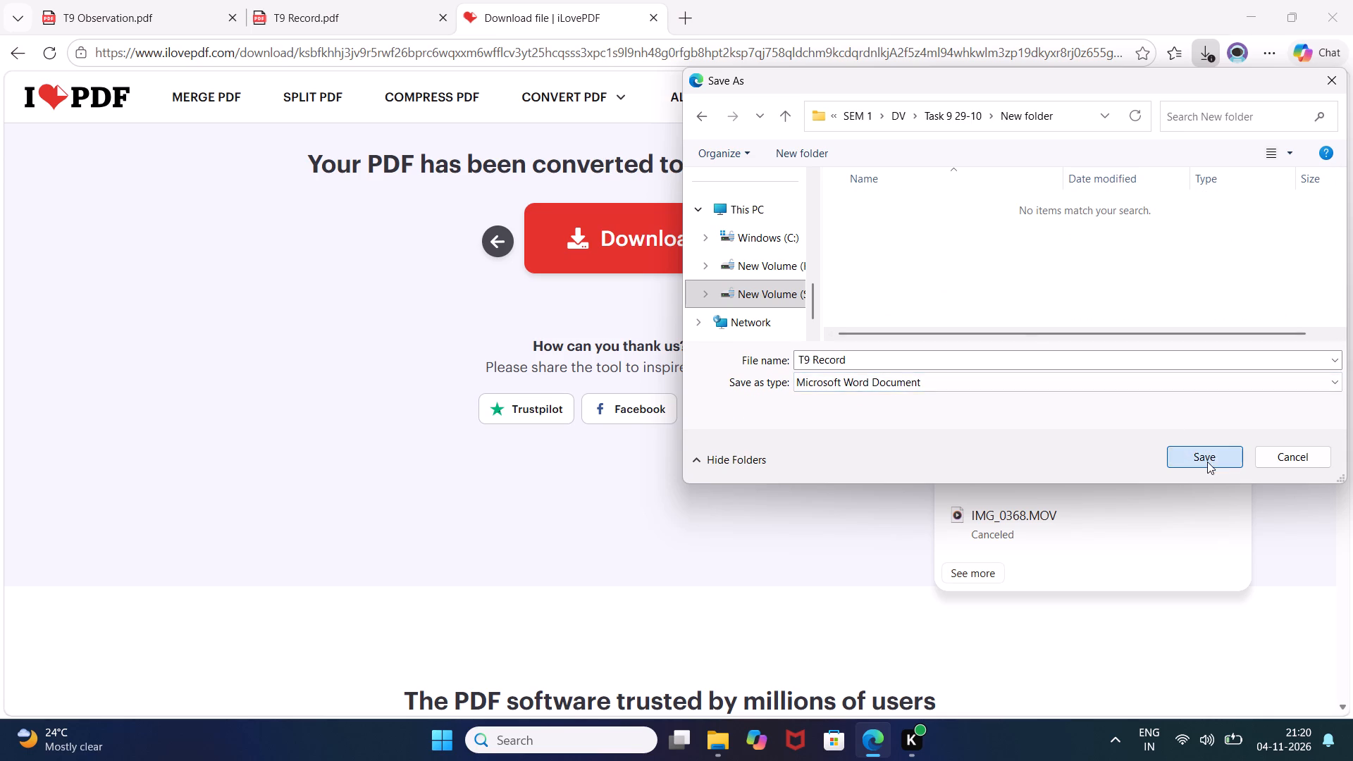
# Return from the download page to the iLovePDF PDF to Word converter and open the selection of another PDF file.
pyautogui.click(299, 18)
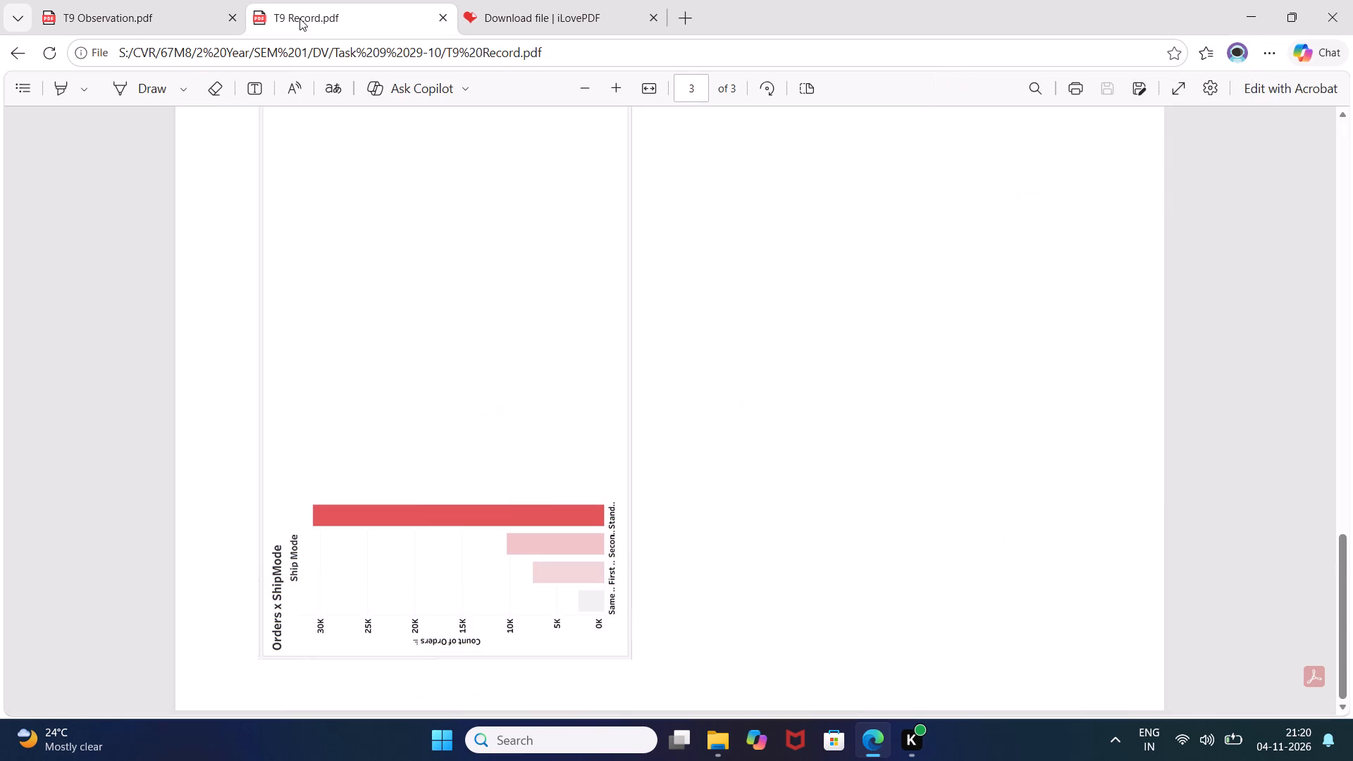
pyautogui.click(503, 0)
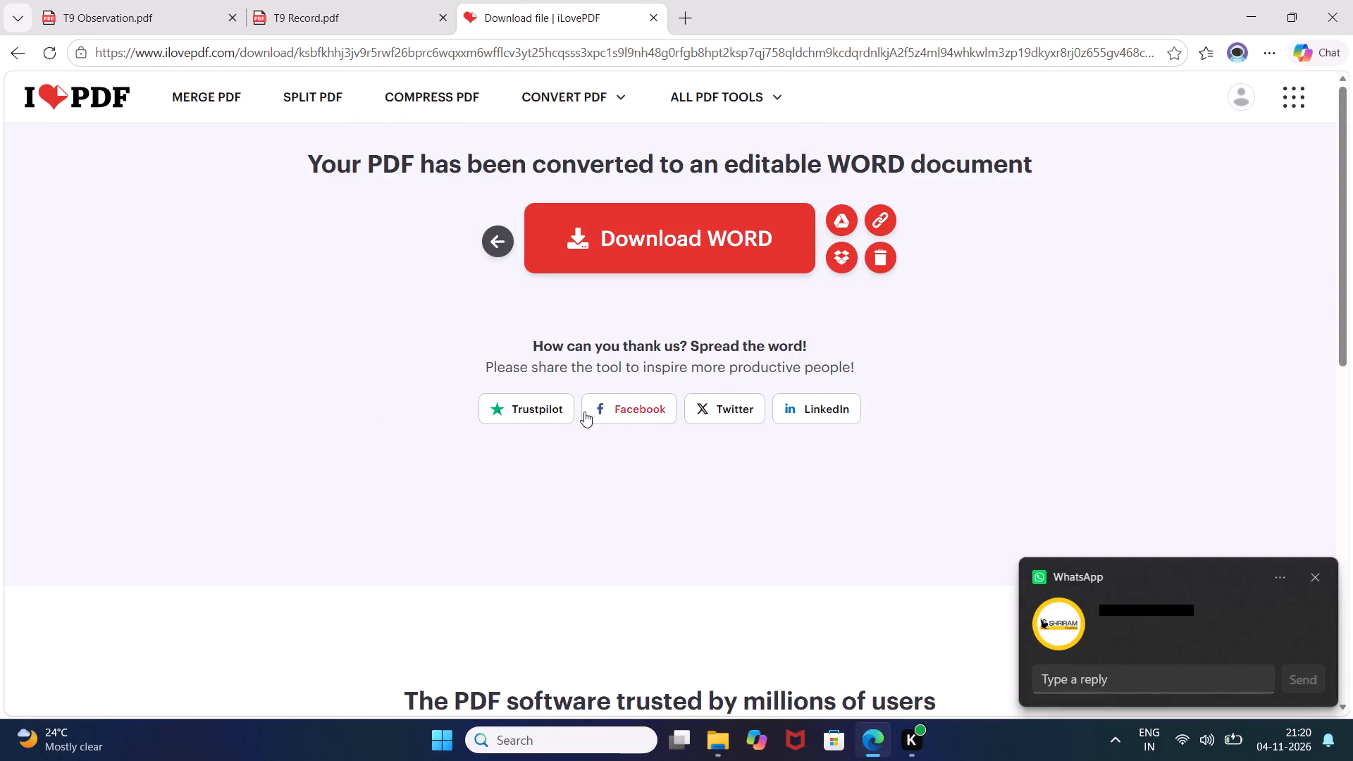
pyautogui.click(495, 260)
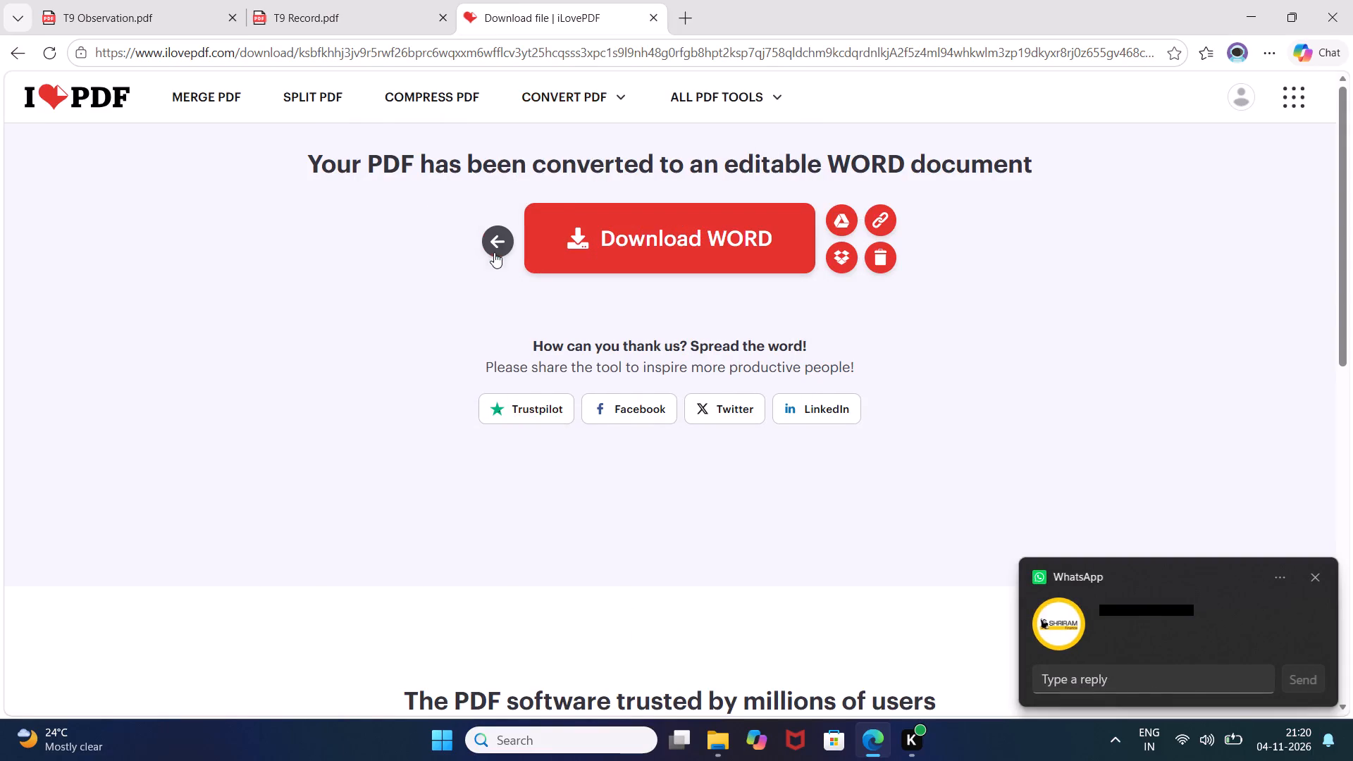
pyautogui.click(494, 250)
pyautogui.click(676, 313)
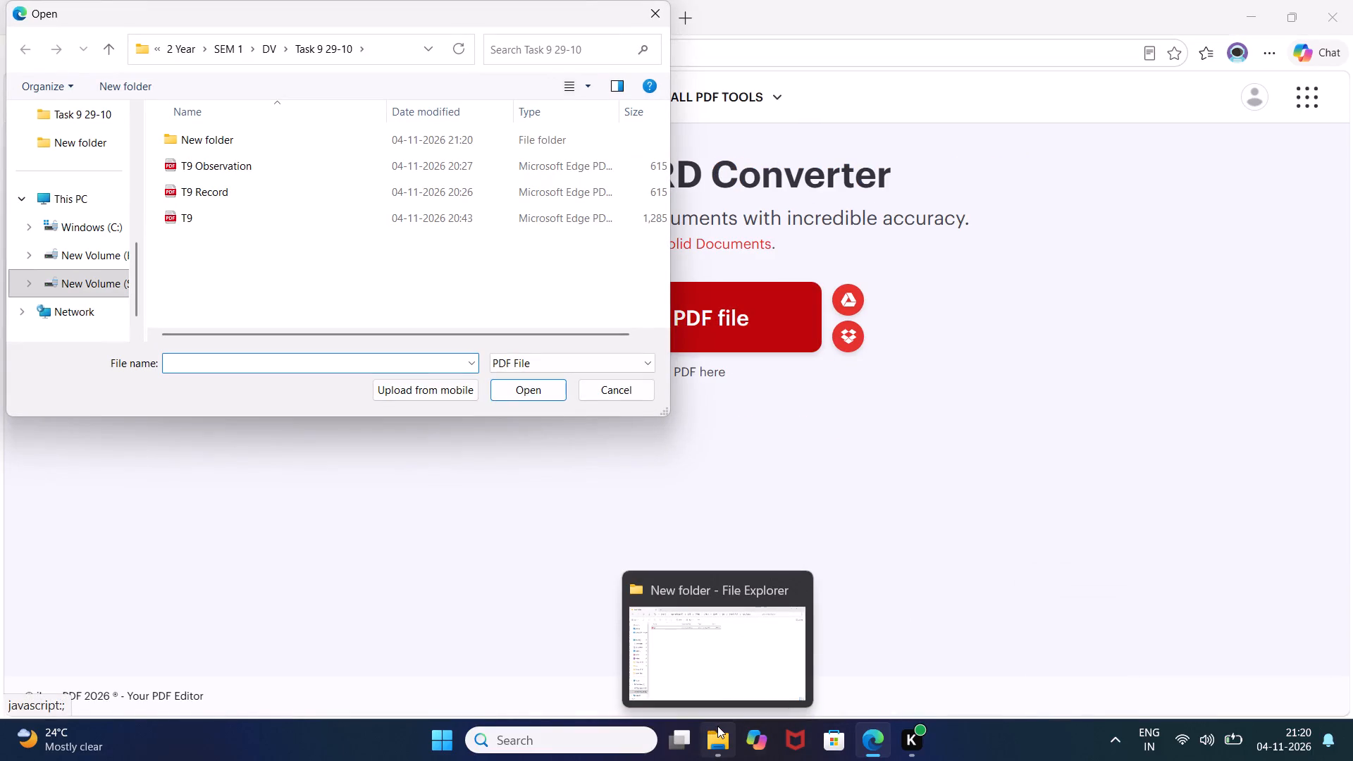
# Check New folder inside Task 9 29-10 from the file selection dialog, and switch to File Explorer to view its contents.
pyautogui.moveTo(697, 704); pyautogui.dragTo(637, 393)
pyautogui.doubleClick(559, 144)
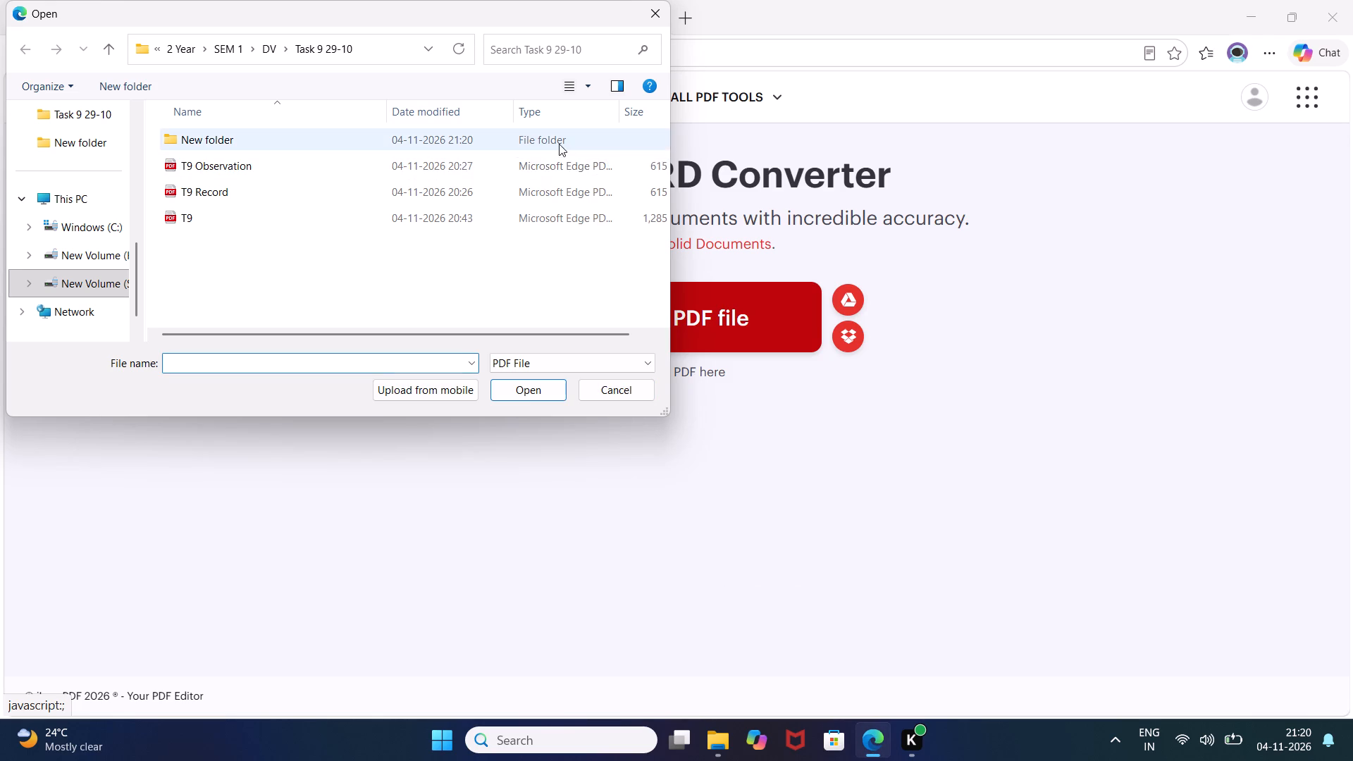
pyautogui.click(283, 49)
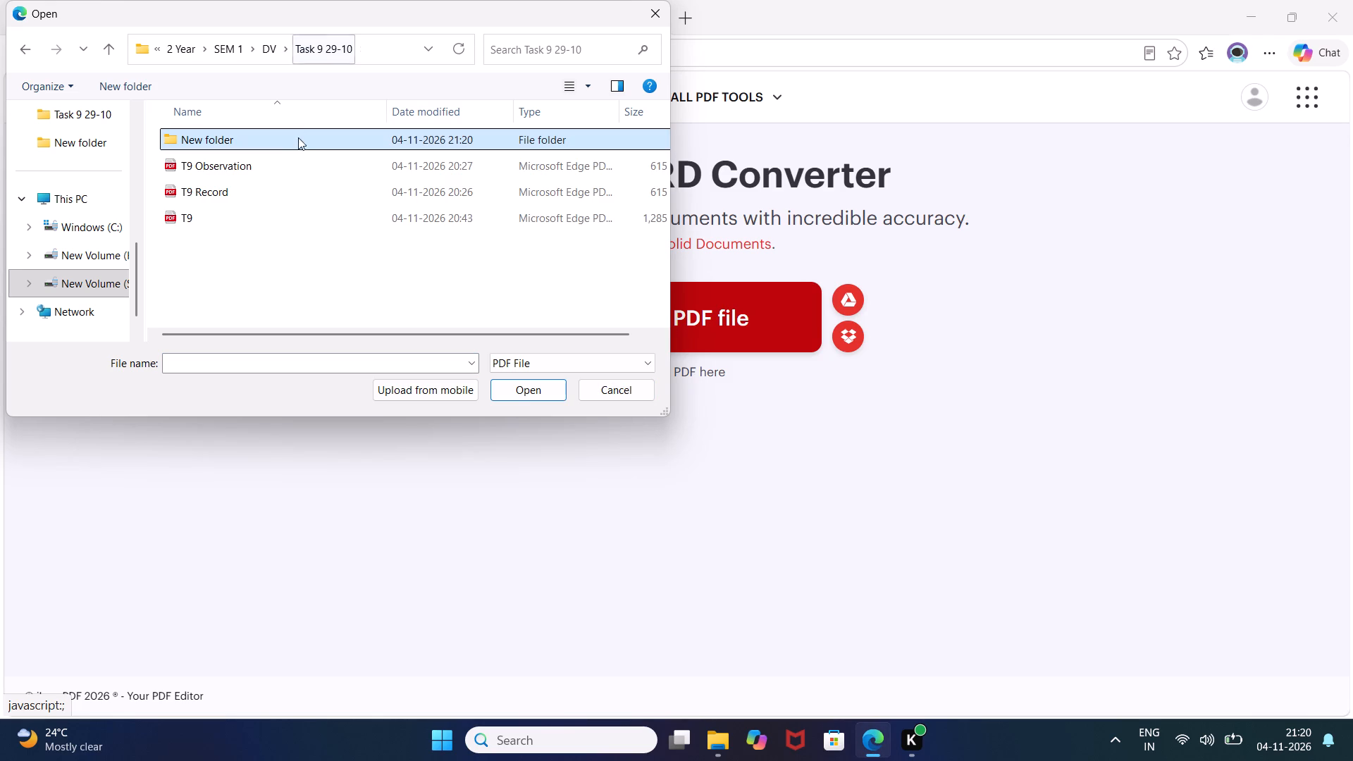
pyautogui.click(714, 760)
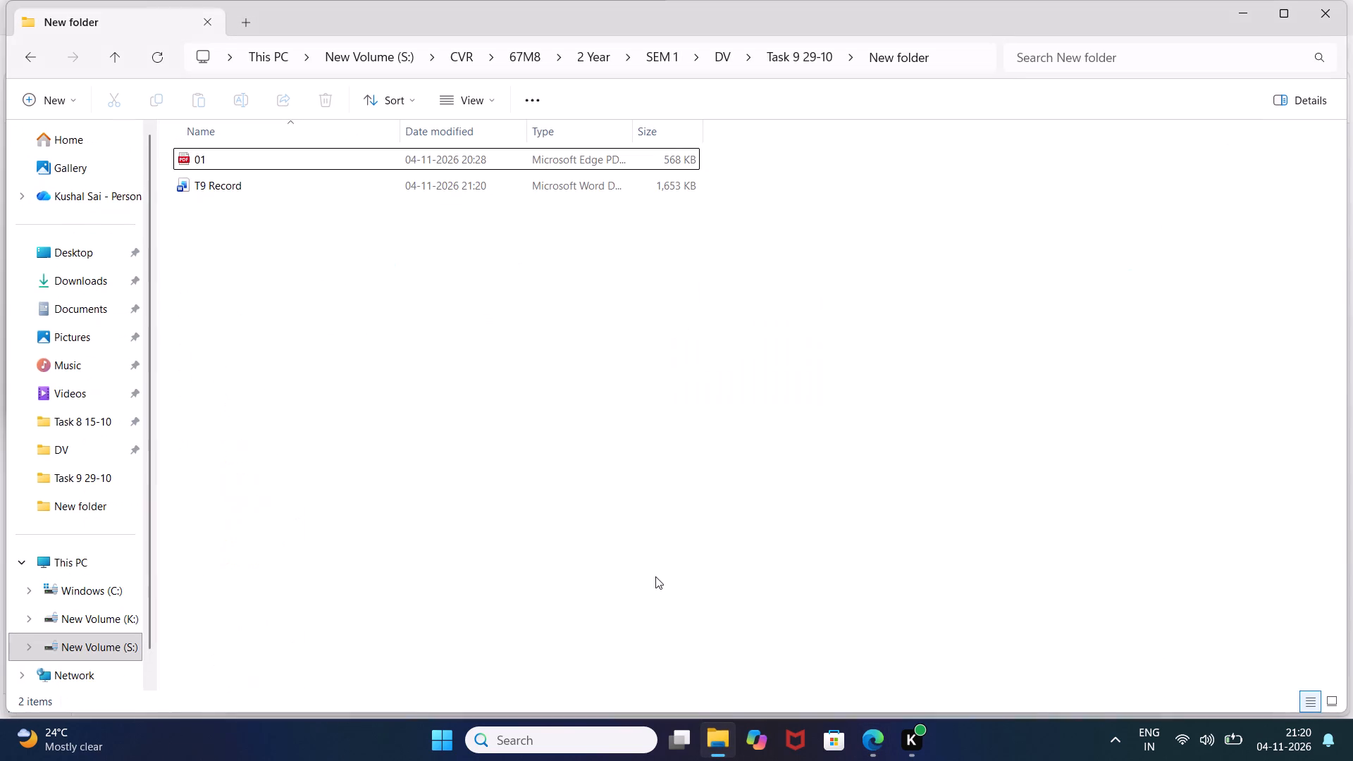
# Convert T9 Observation.pdf to Word in iLovePDF with No OCR, choosing to continue without OCR.
pyautogui.click(879, 737)
pyautogui.click(358, 168)
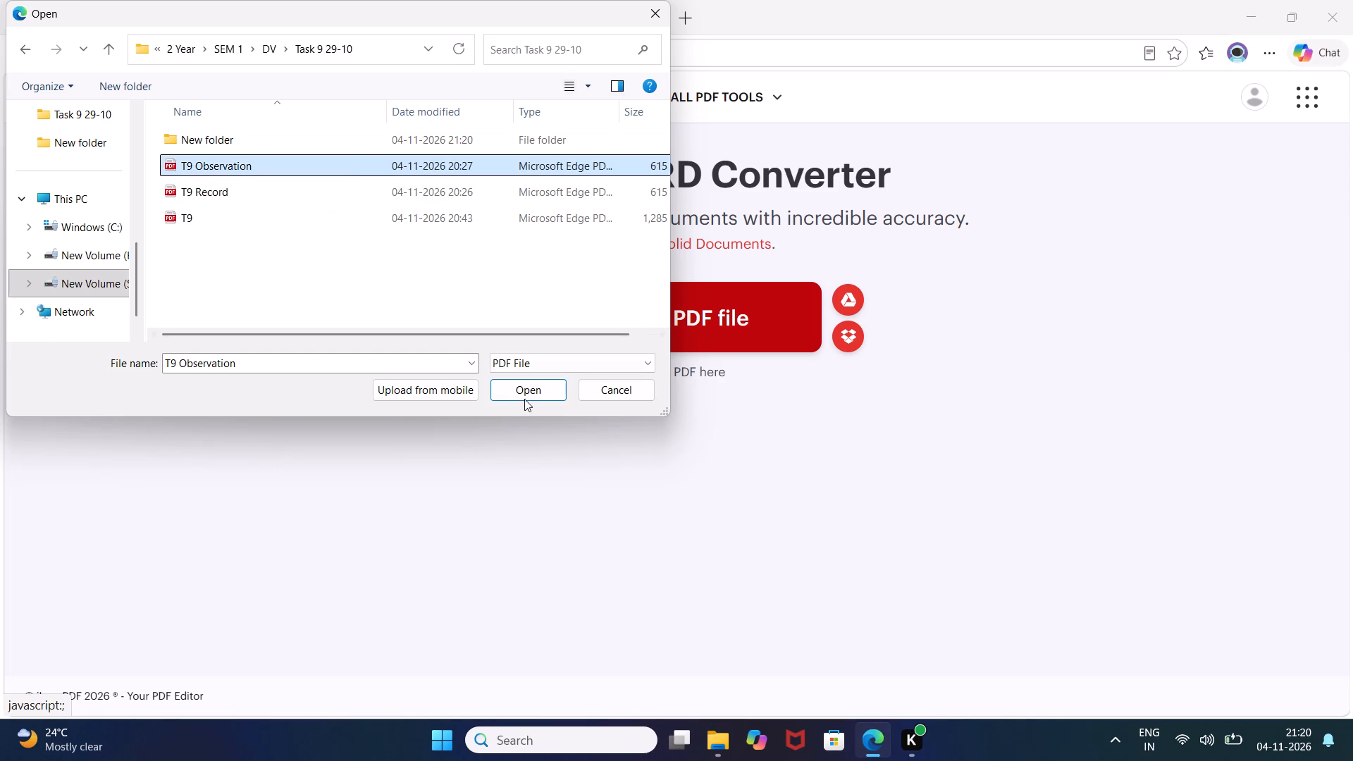
pyautogui.click(531, 382)
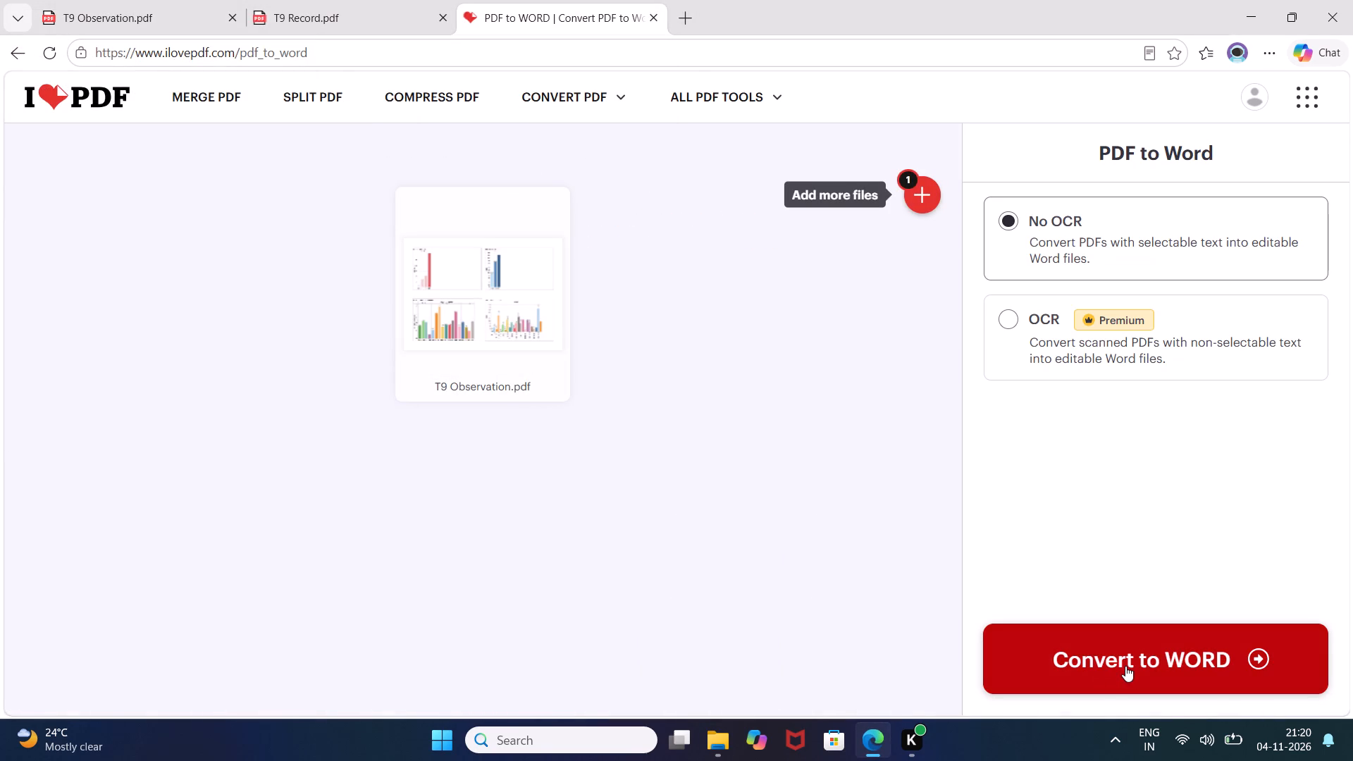
pyautogui.click(1125, 666)
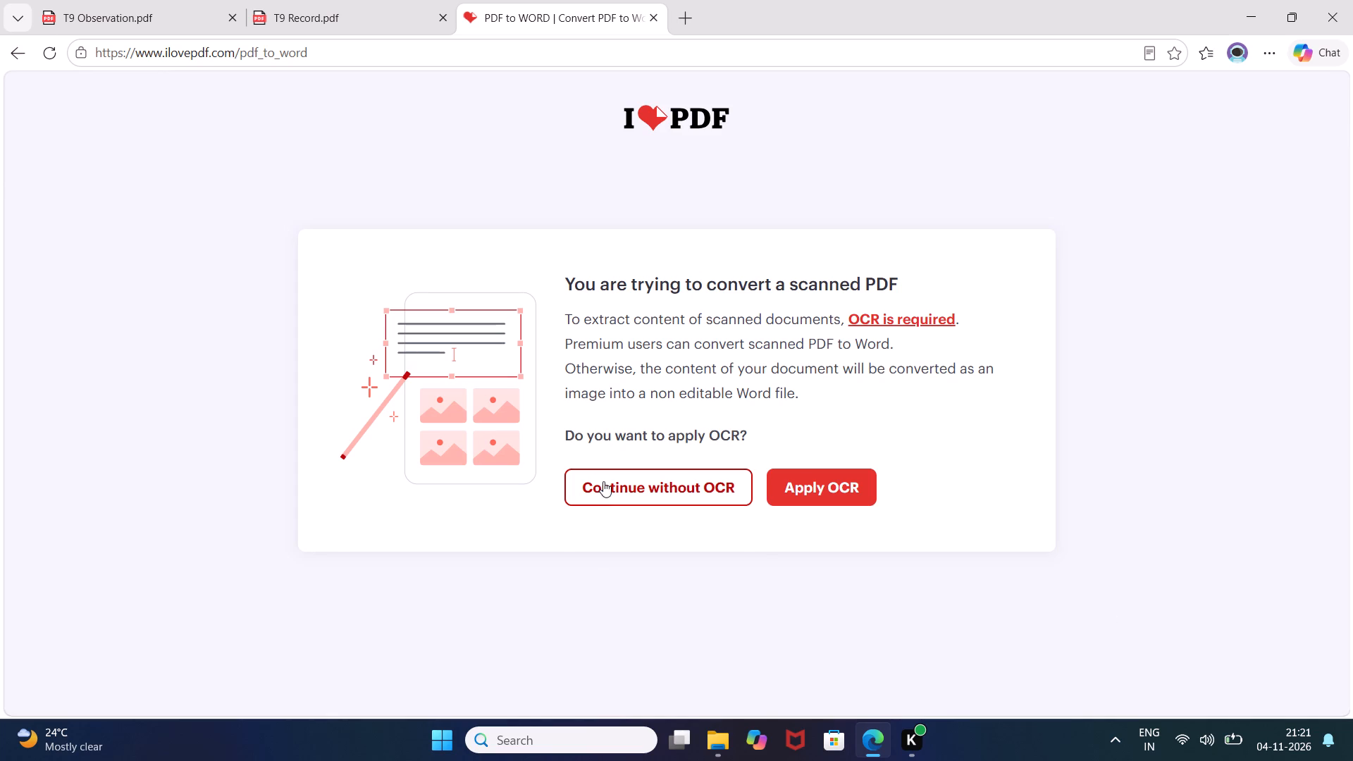
pyautogui.click(603, 481)
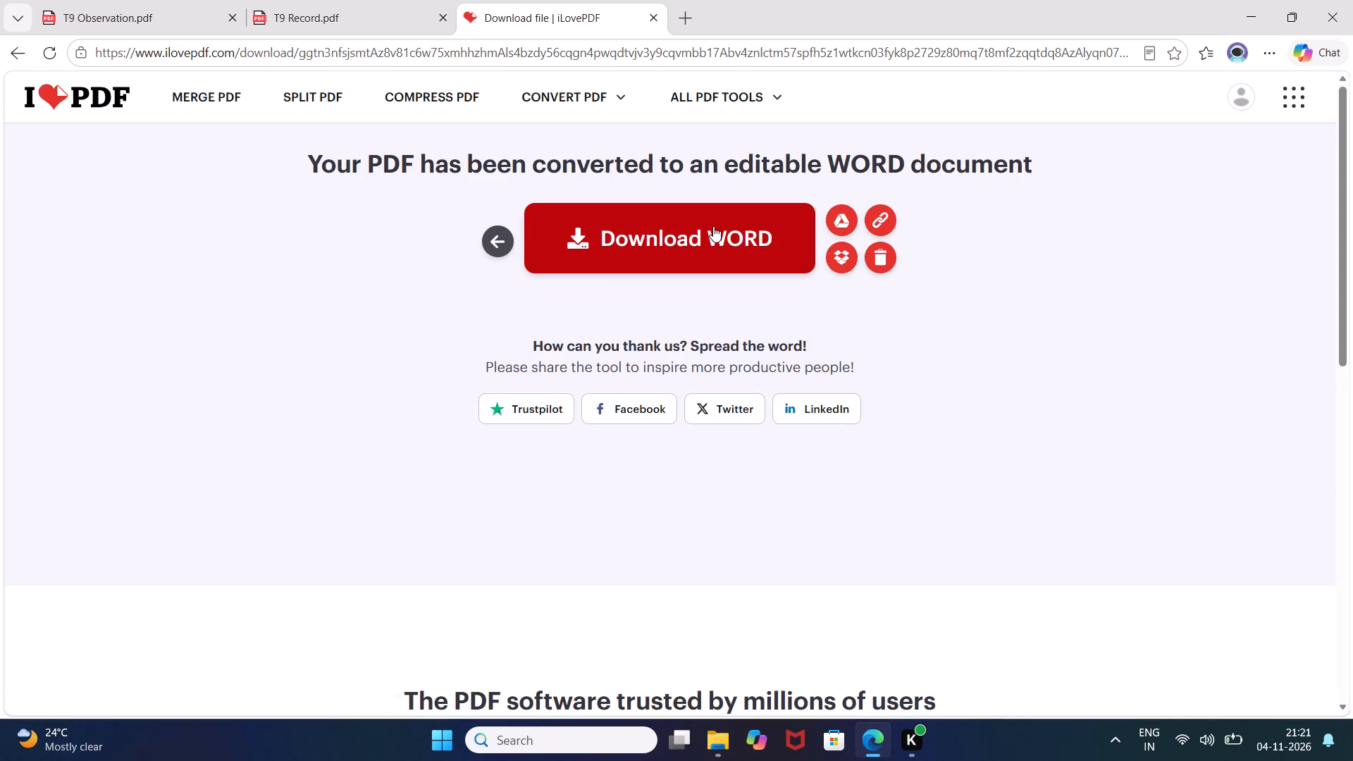
pyautogui.click(713, 226)
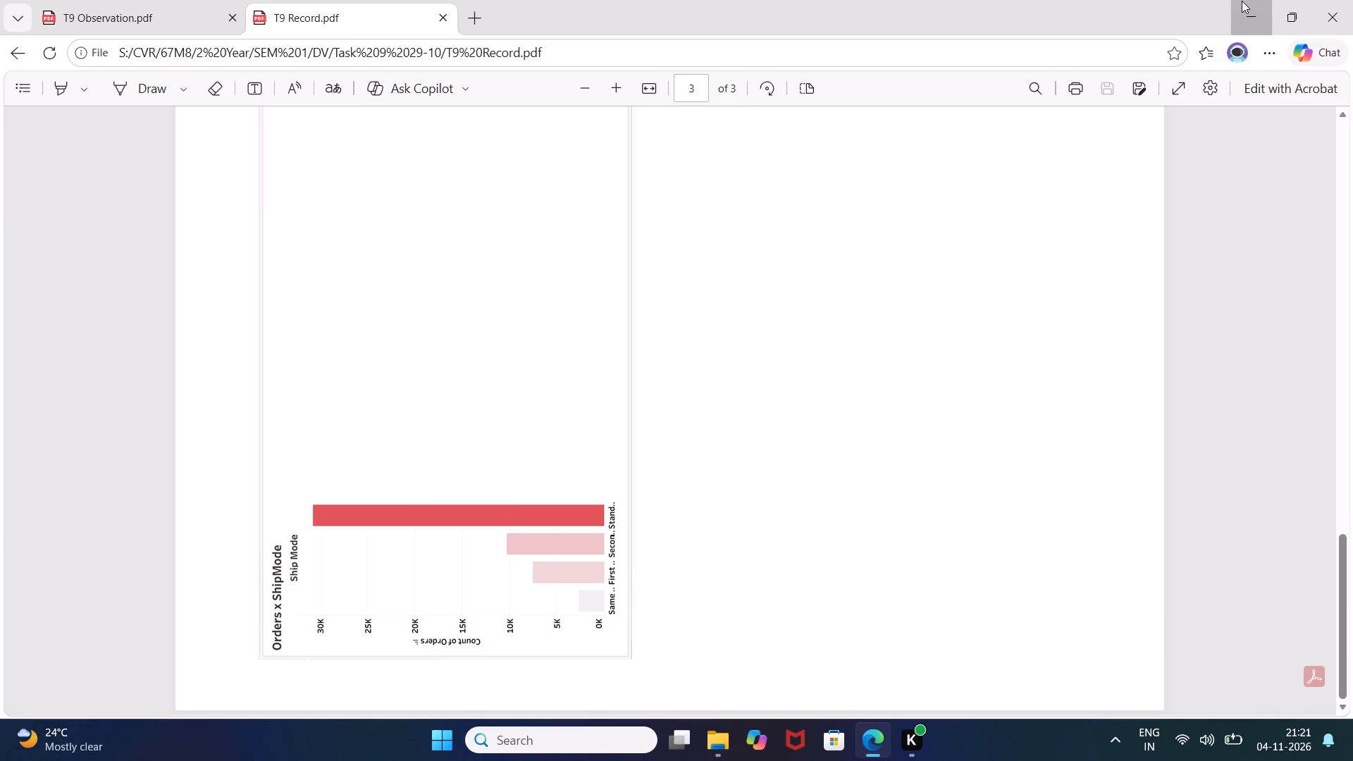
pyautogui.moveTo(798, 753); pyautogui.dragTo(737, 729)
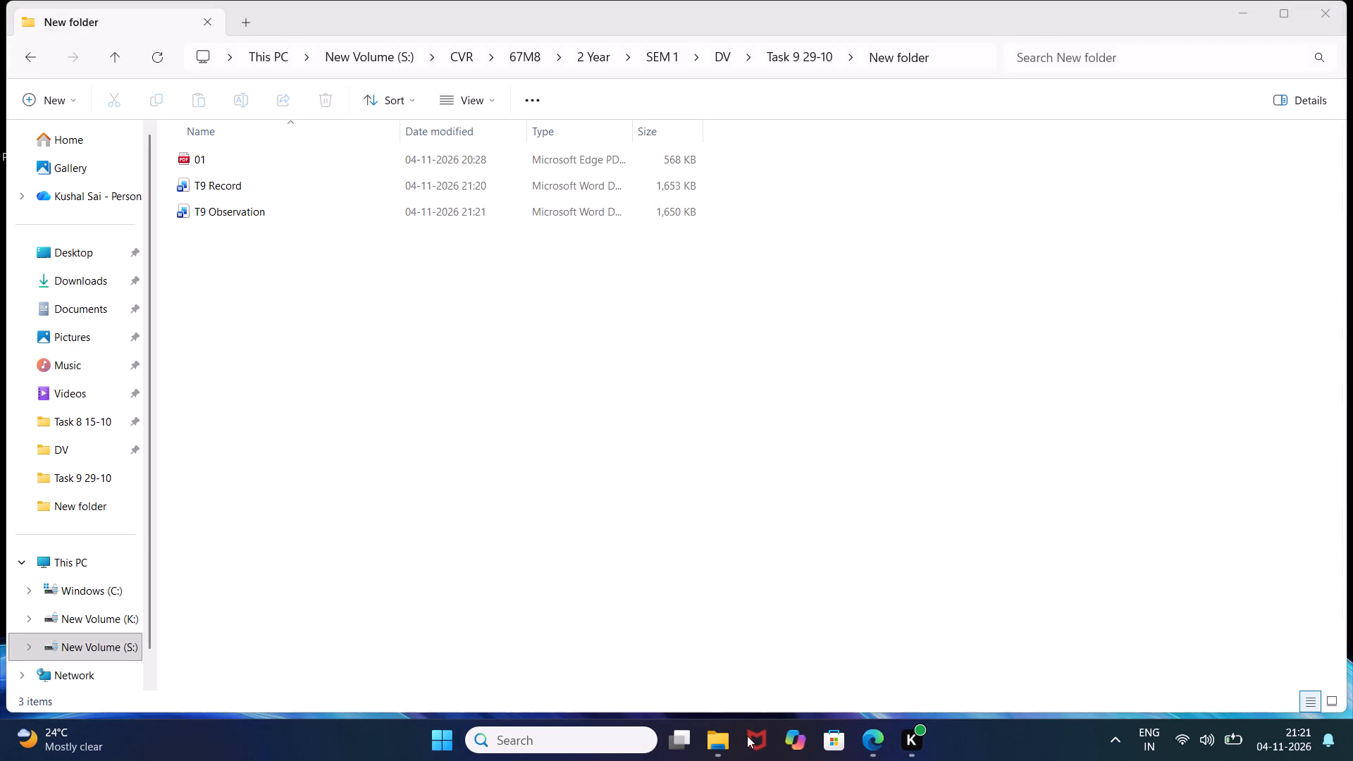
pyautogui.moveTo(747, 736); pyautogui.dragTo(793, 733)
# Open the T9 Observation Word document from New folder, enable editing and look through its pages.
pyautogui.click(1273, 23)
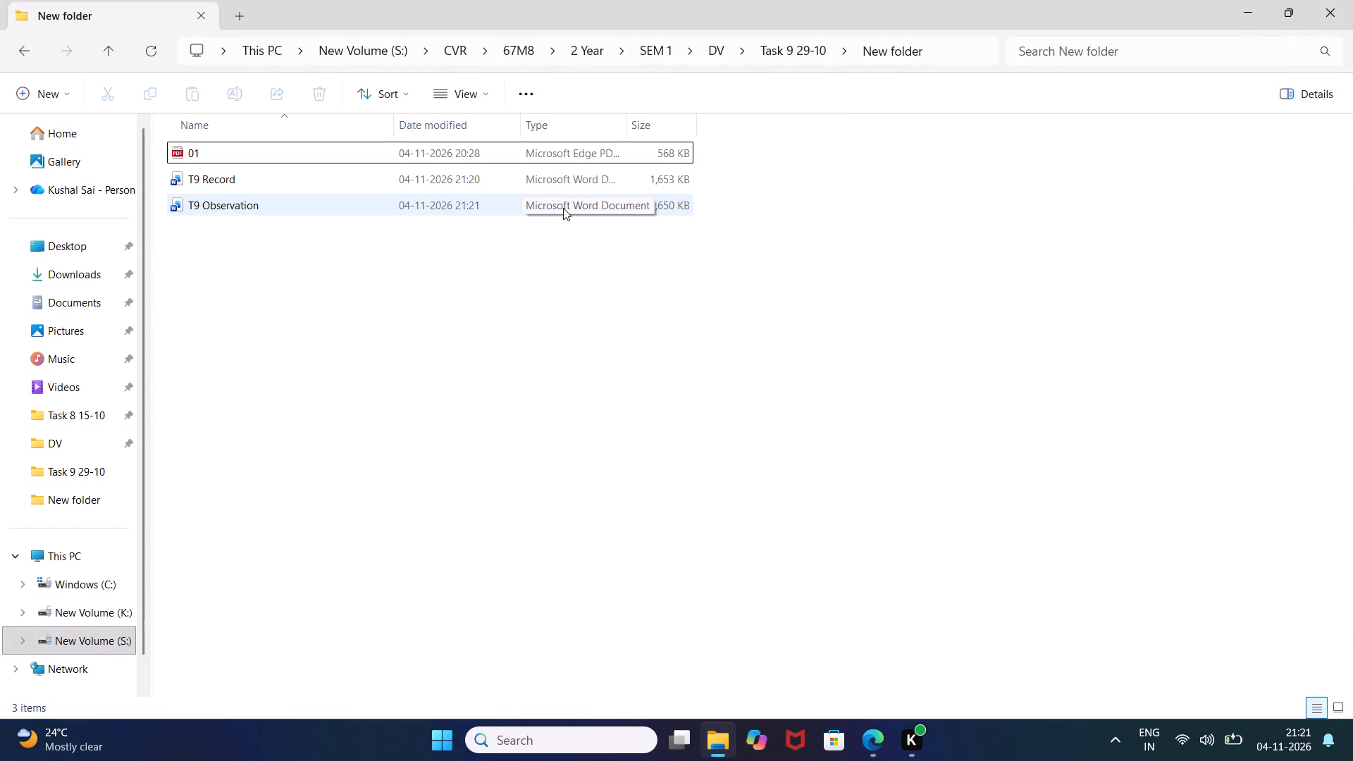
pyautogui.doubleClick(508, 204)
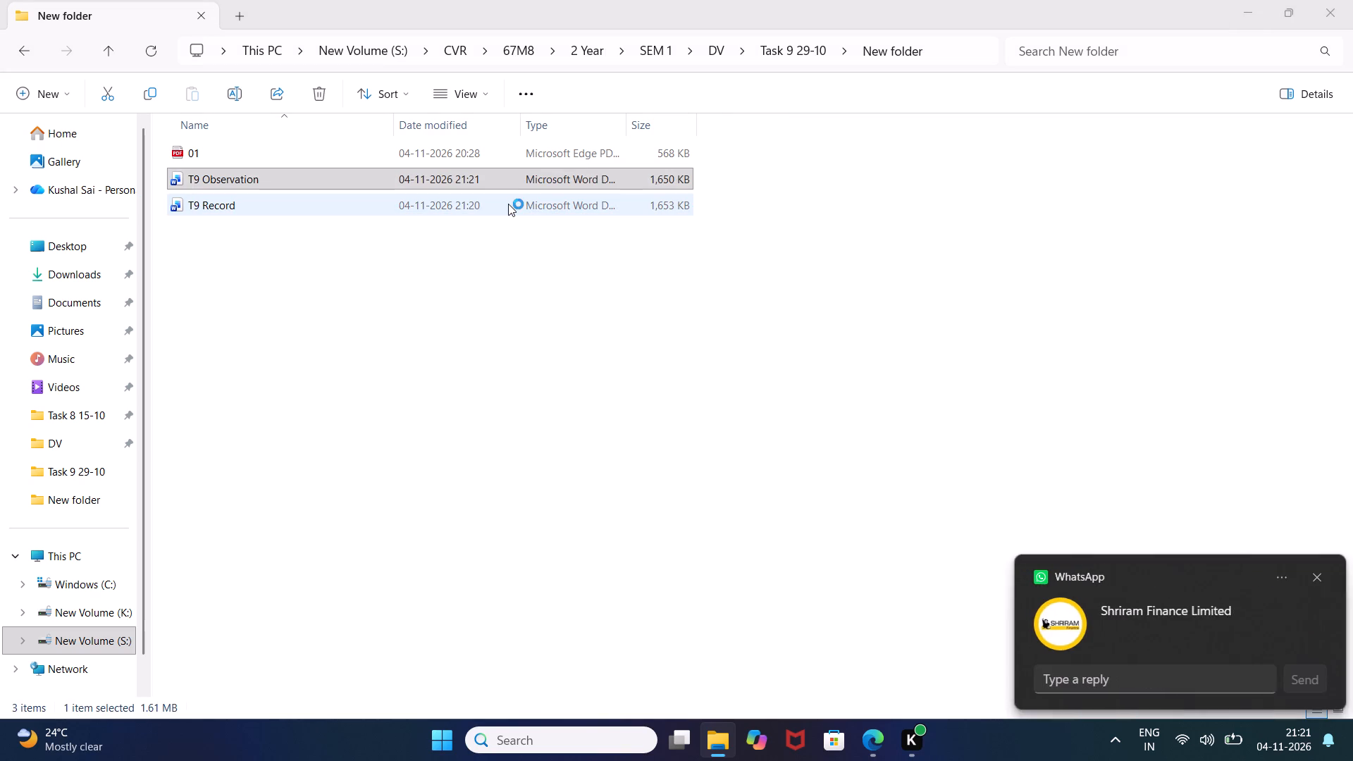
pyautogui.scroll(-1, 693, 268)
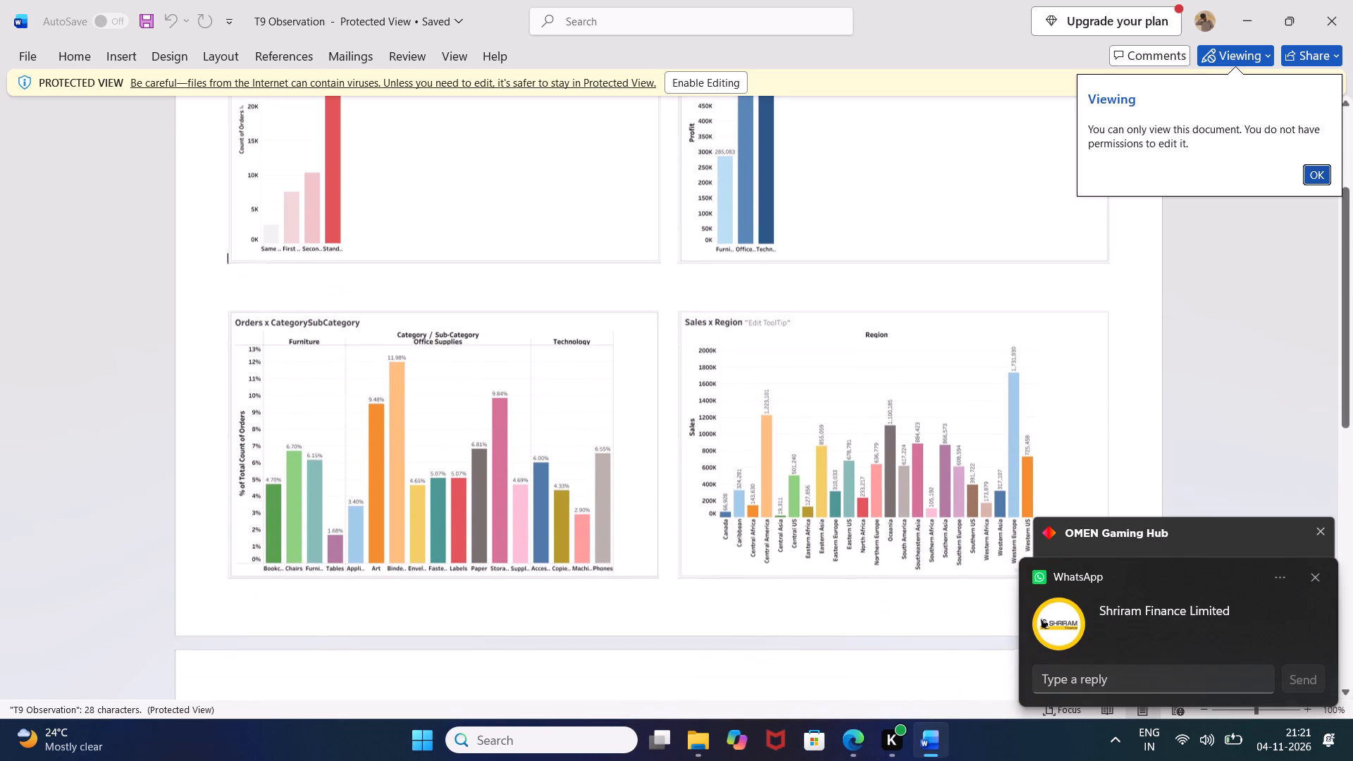
pyautogui.click(724, 84)
pyautogui.scroll(-6, 719, 338)
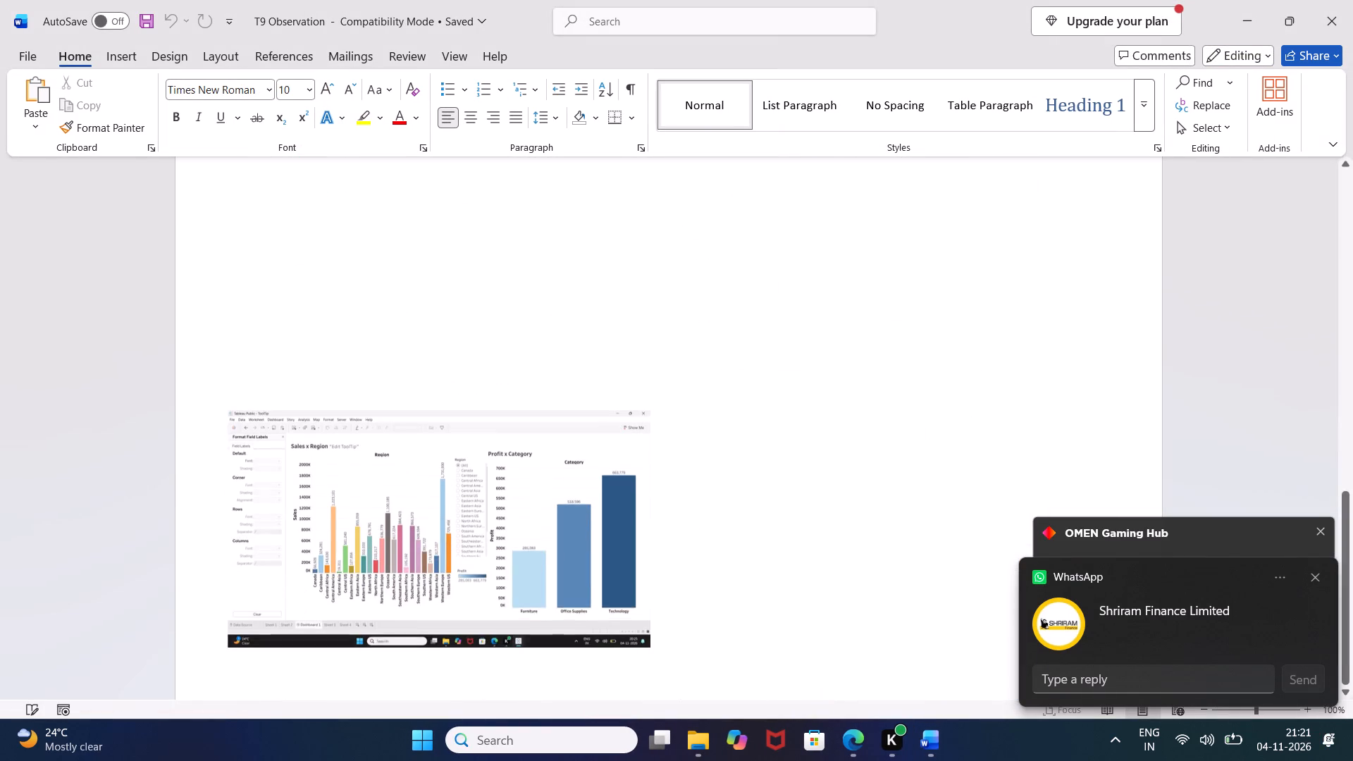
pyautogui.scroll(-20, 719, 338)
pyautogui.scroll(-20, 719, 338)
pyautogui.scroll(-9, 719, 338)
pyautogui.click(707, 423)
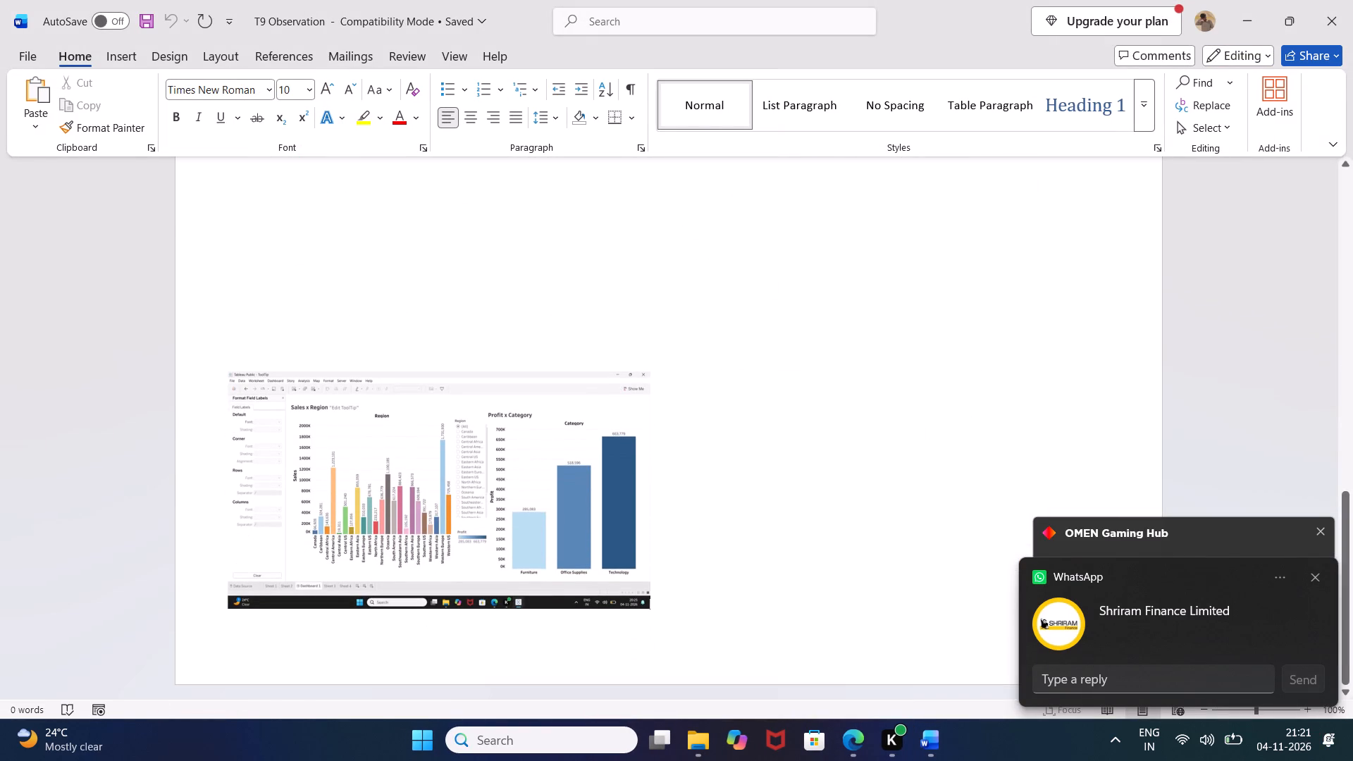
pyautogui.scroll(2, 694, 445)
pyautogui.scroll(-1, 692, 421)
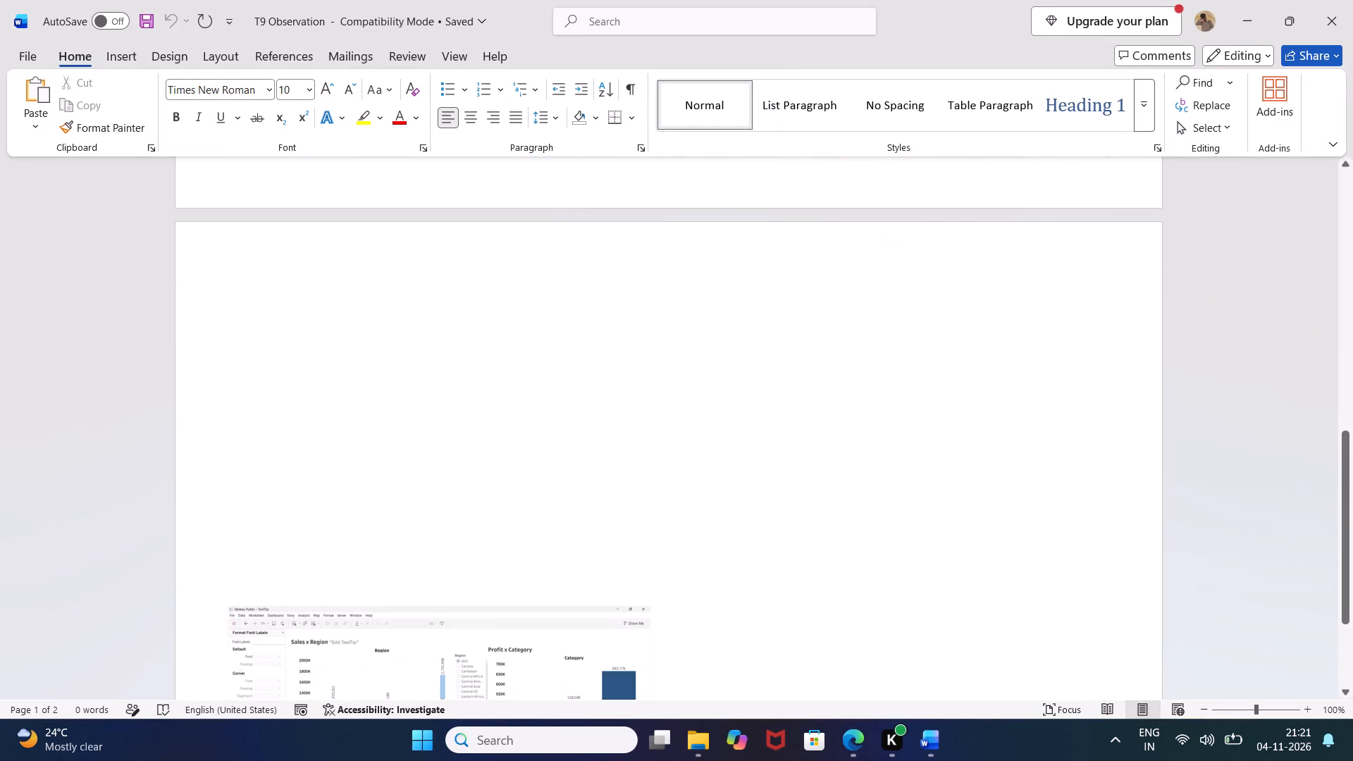
# Open the T9 Record Word document from New folder and enable editing.
pyautogui.click(693, 748)
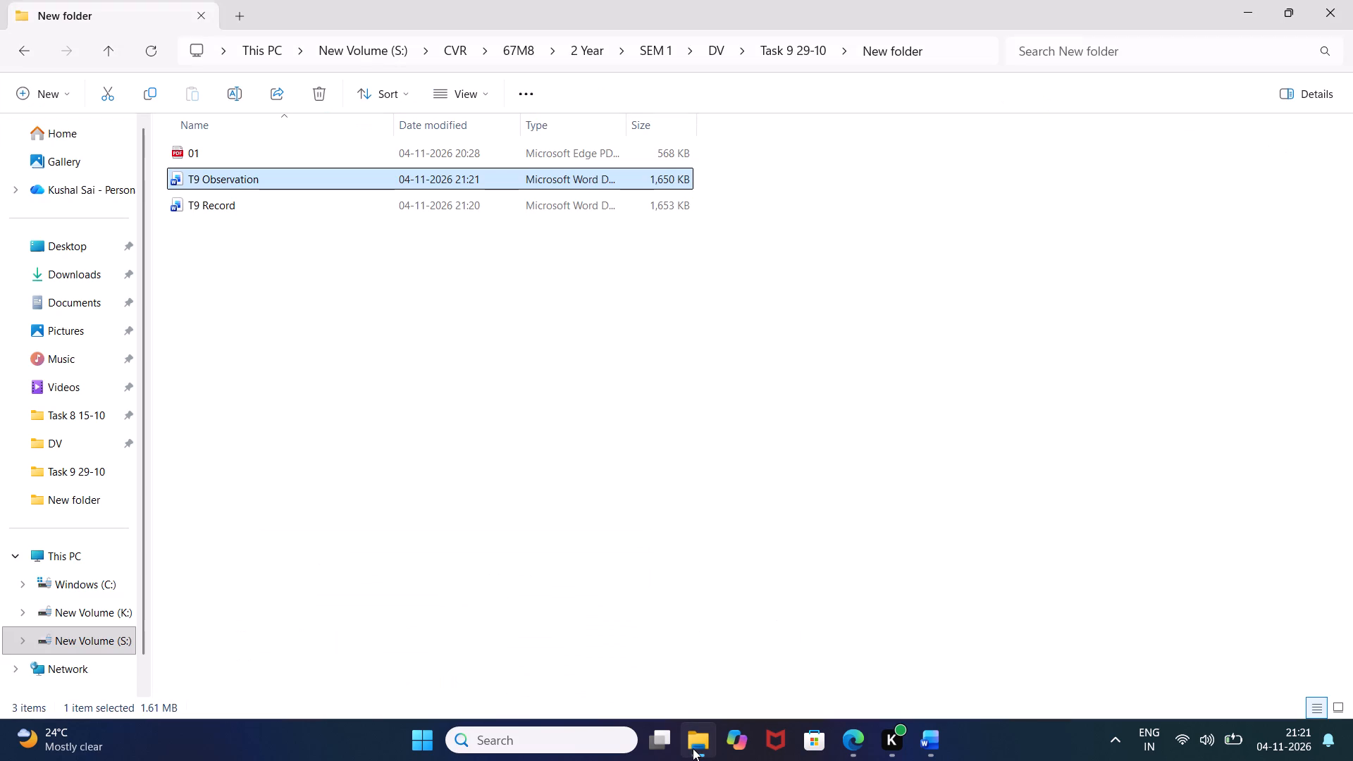
pyautogui.doubleClick(520, 214)
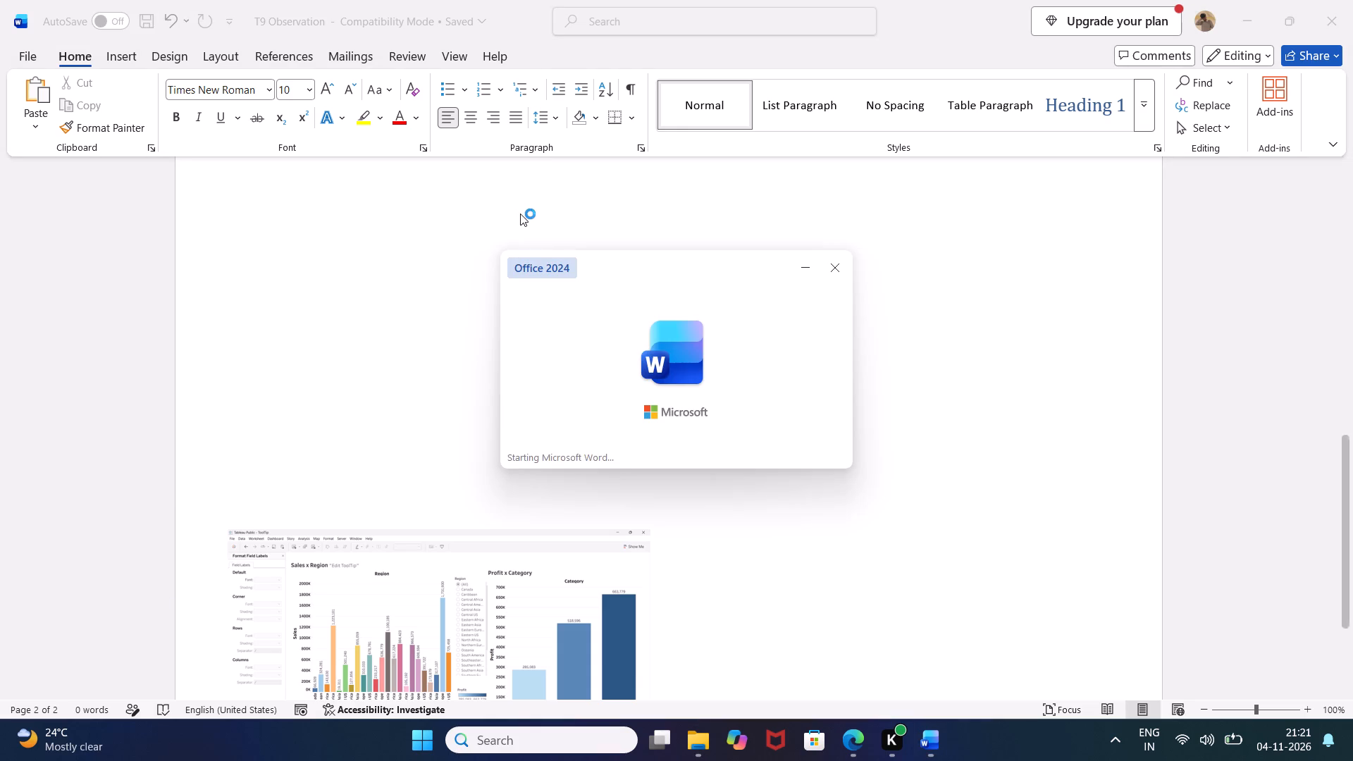
pyautogui.scroll(-8, 648, 378)
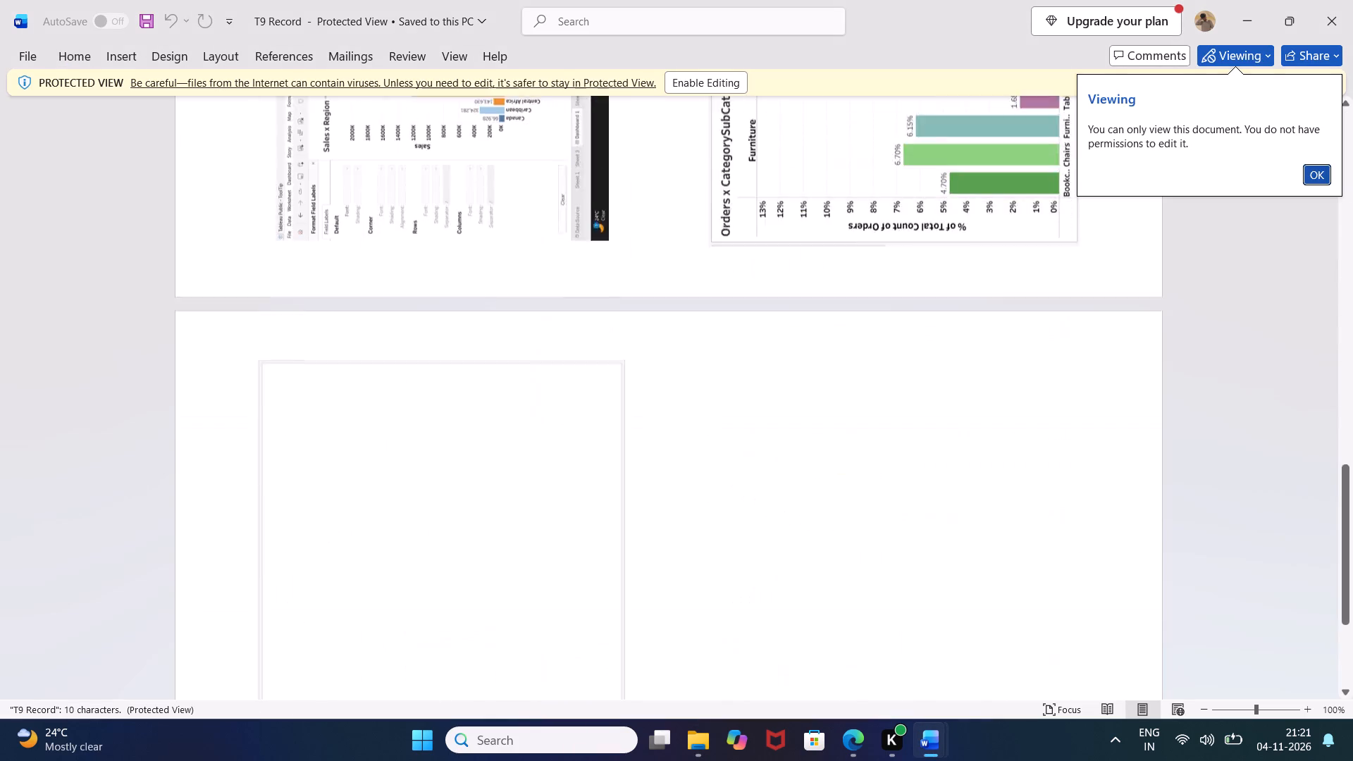
pyautogui.scroll(-3, 648, 378)
pyautogui.click(524, 384)
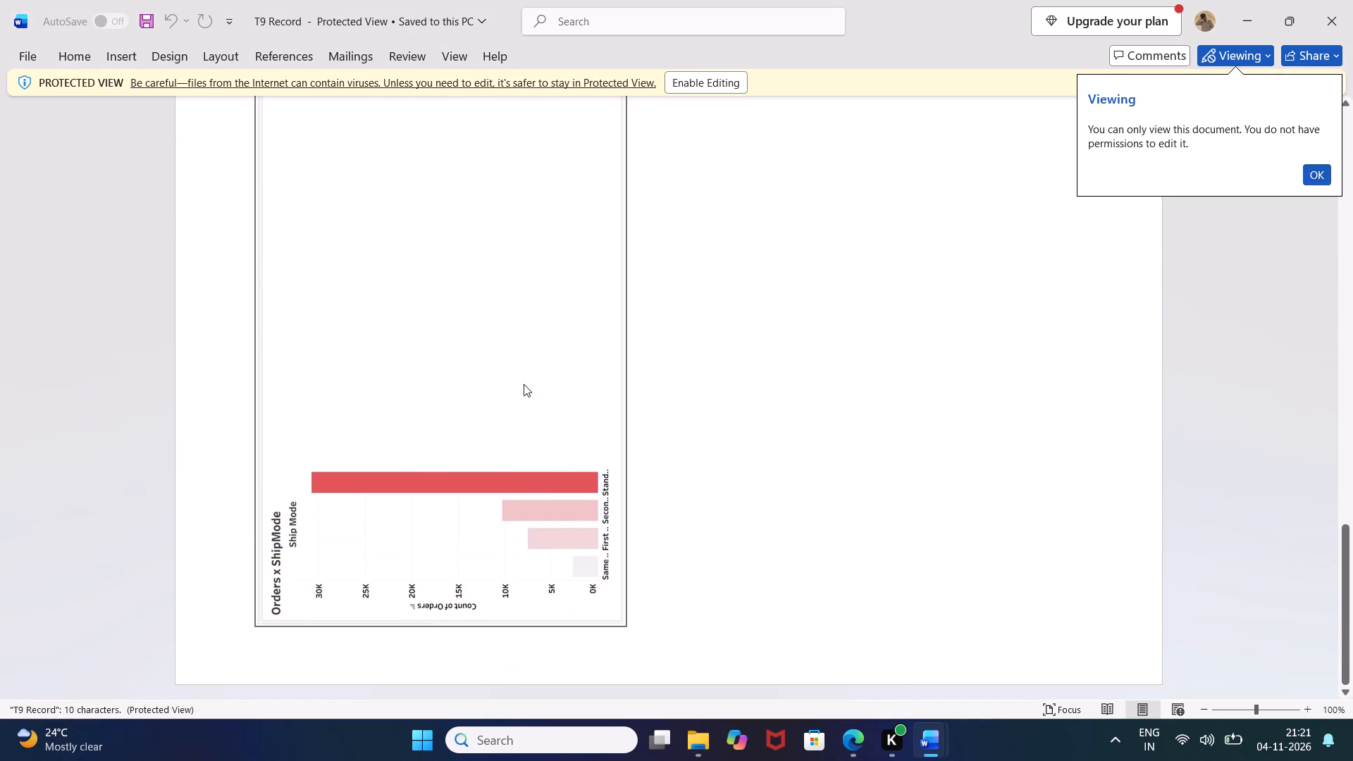
pyautogui.hotkey('ctrl', 'c')
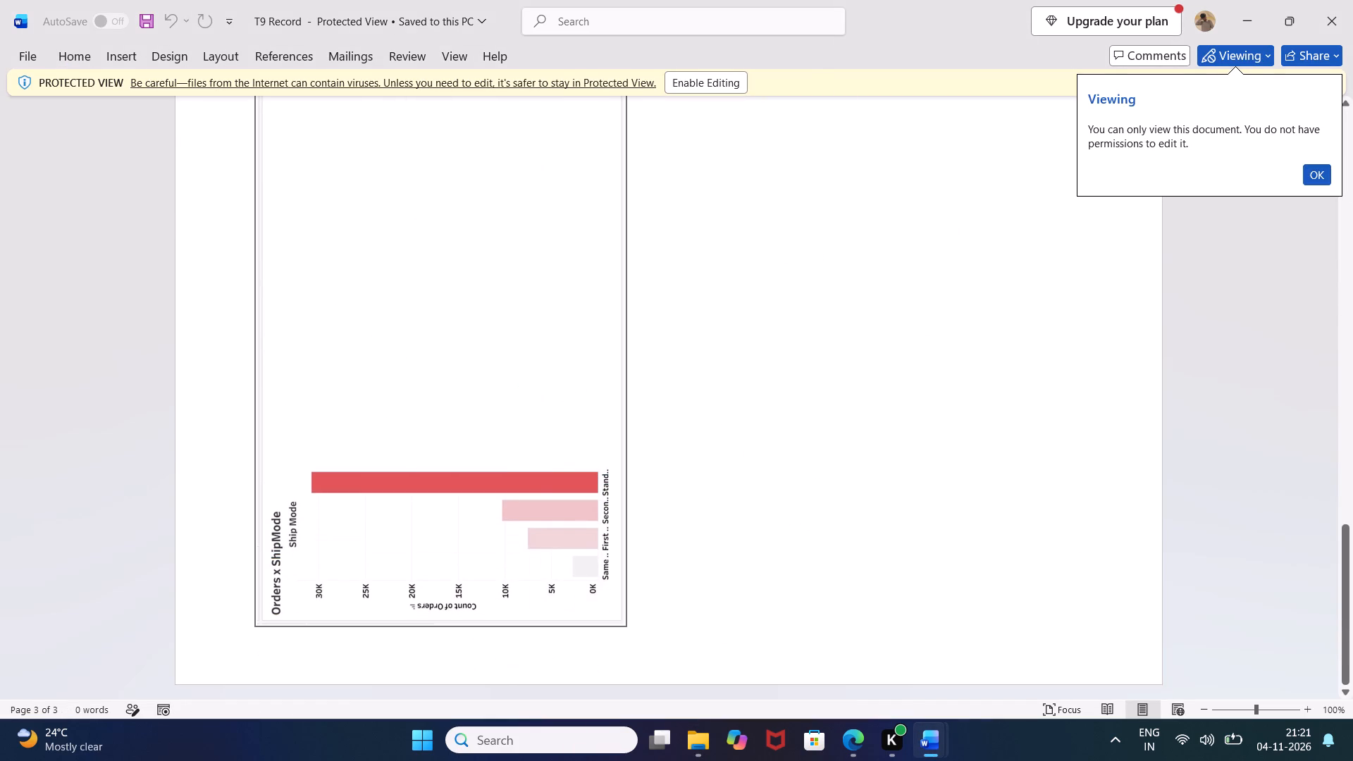
pyautogui.click(737, 75)
# Copy the Orders x ShipMode chart from the last page of T9 Record and paste it beside the dashboard image in T9 Observation.
pyautogui.click(496, 281)
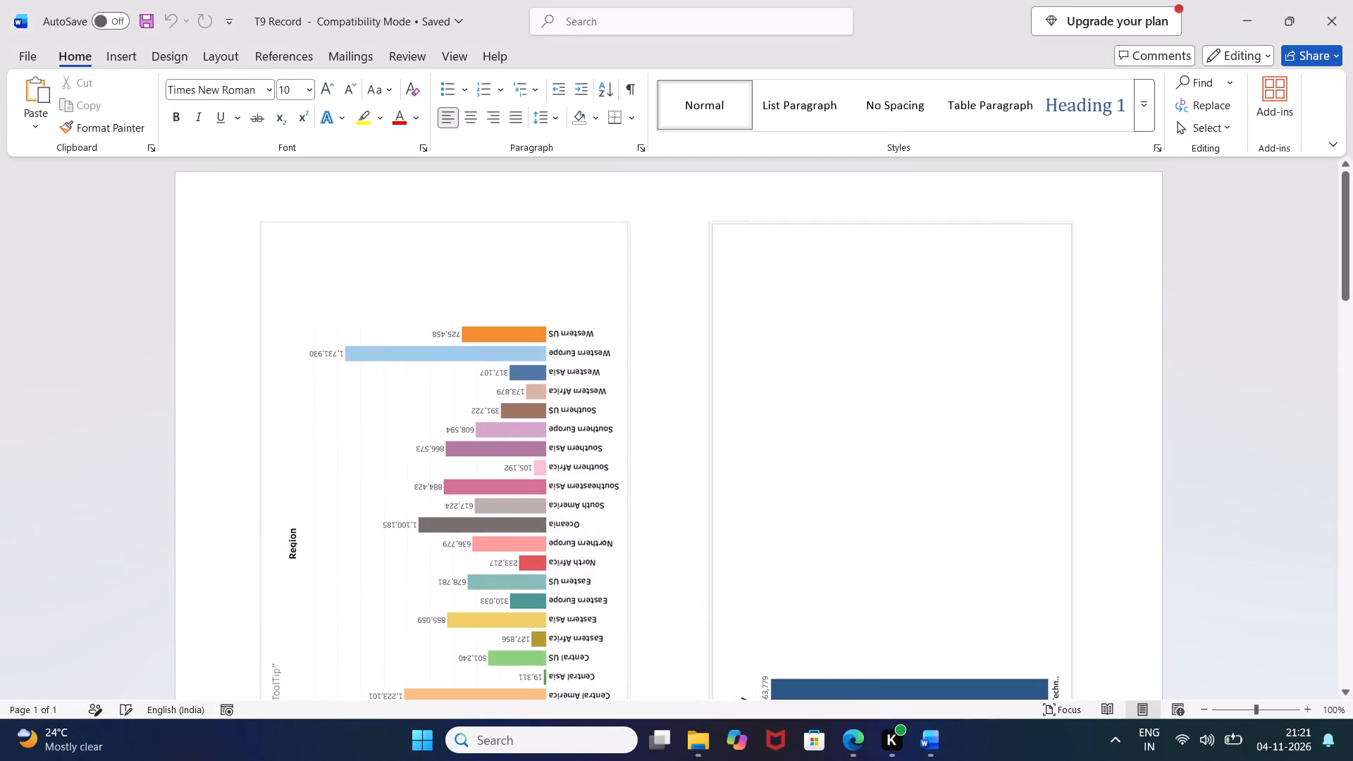
pyautogui.scroll(-6, 510, 295)
pyautogui.click(450, 406)
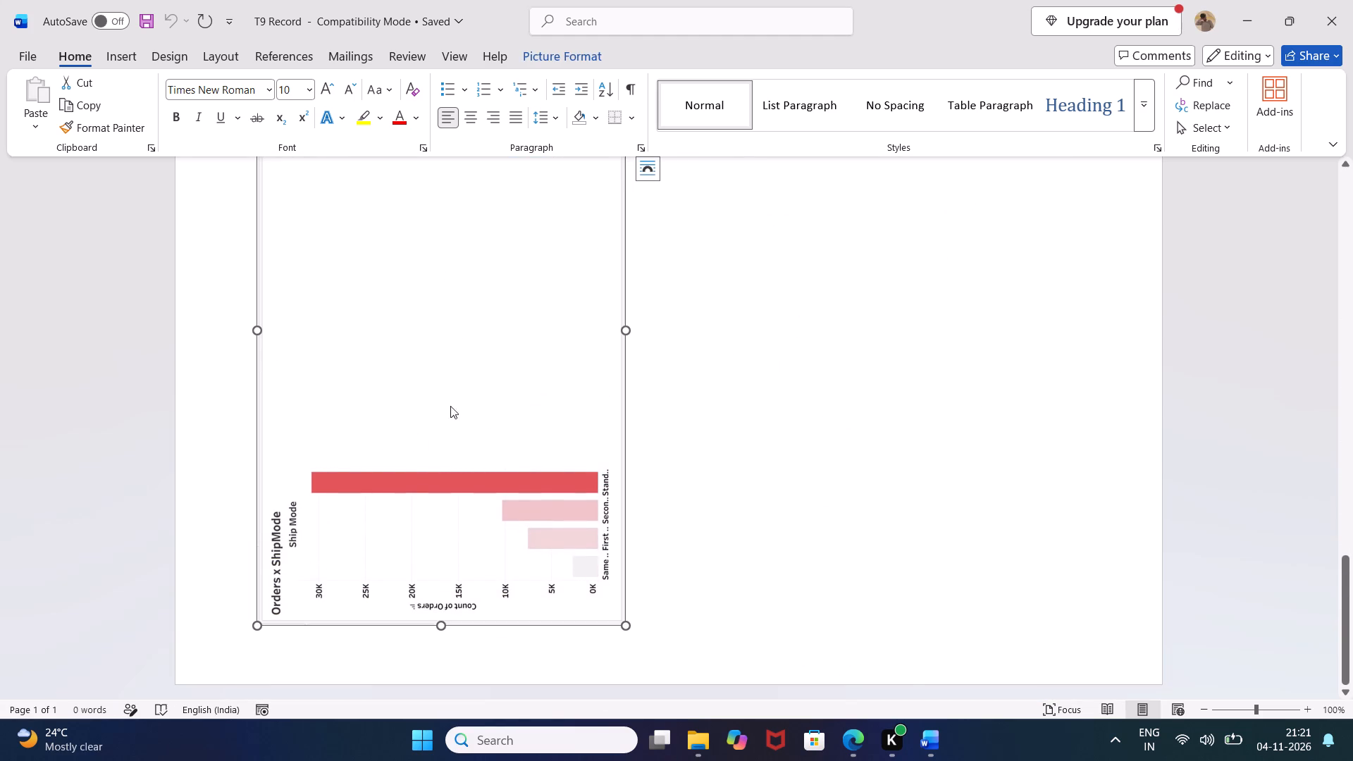
pyautogui.hotkey('ctrl', 'c')
pyautogui.click(943, 751)
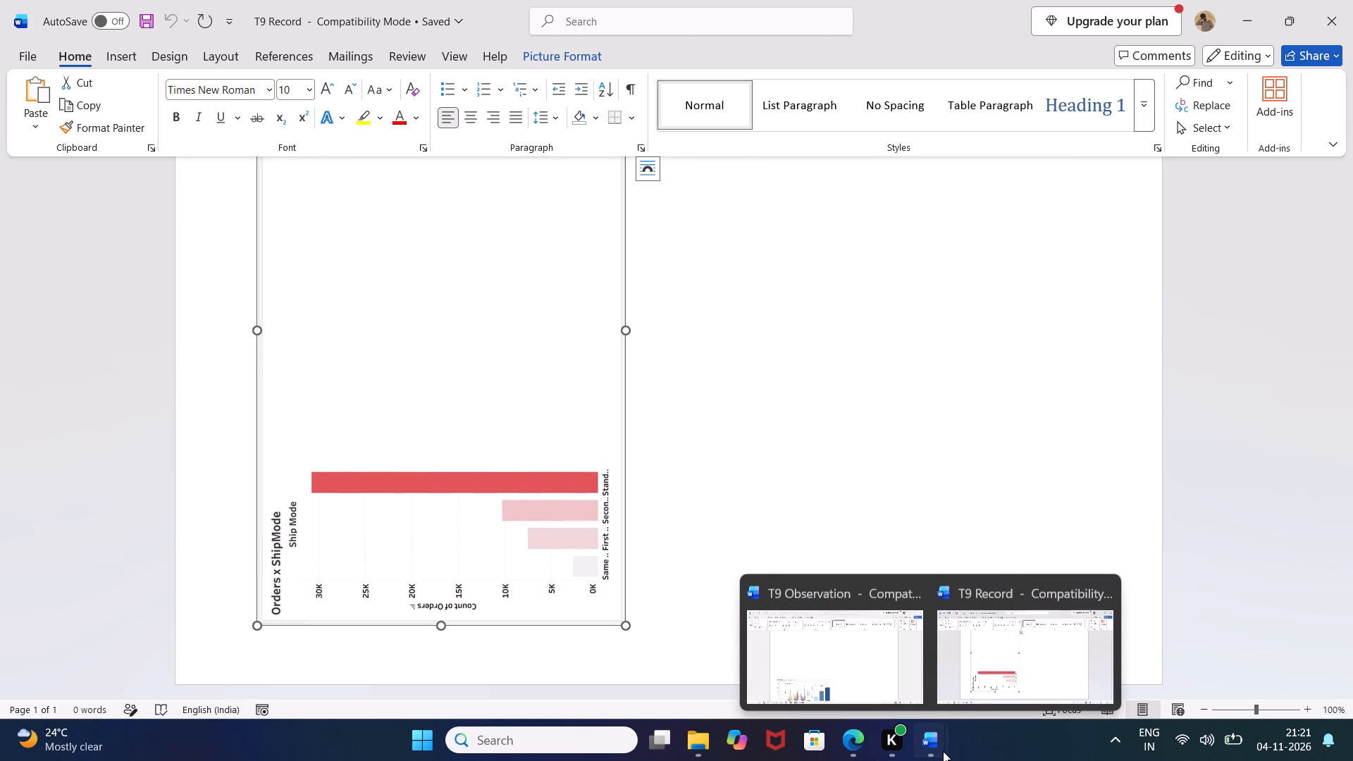
pyautogui.click(972, 664)
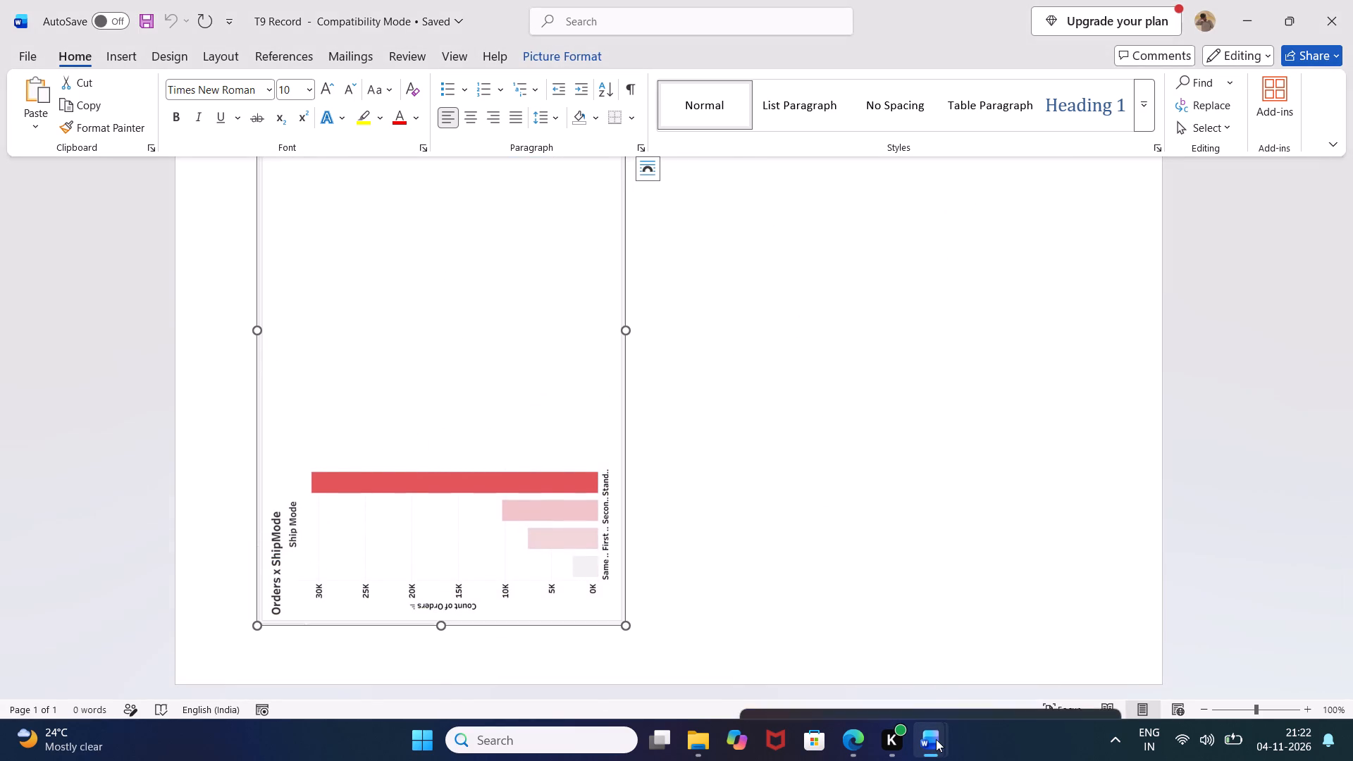
pyautogui.click(895, 690)
pyautogui.click(824, 556)
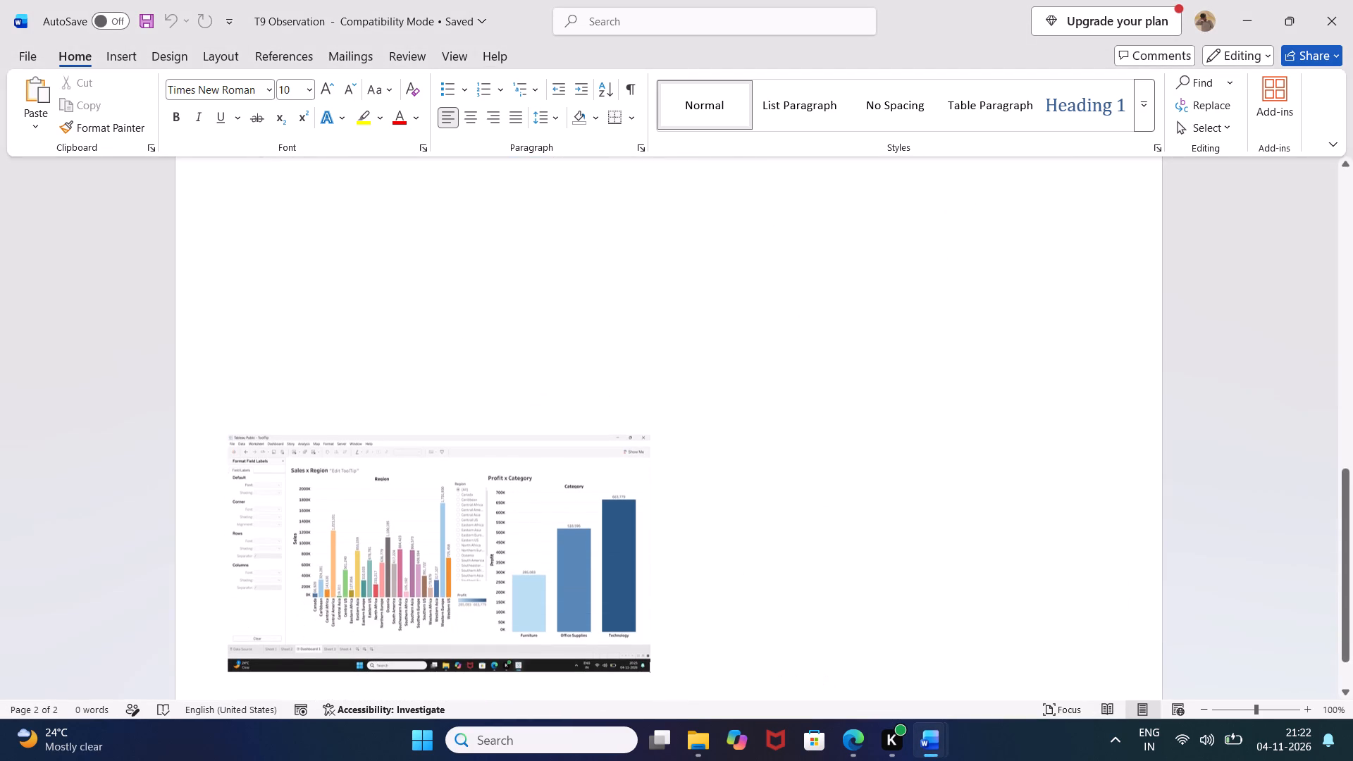
pyautogui.hotkey('ctrl', 'v')
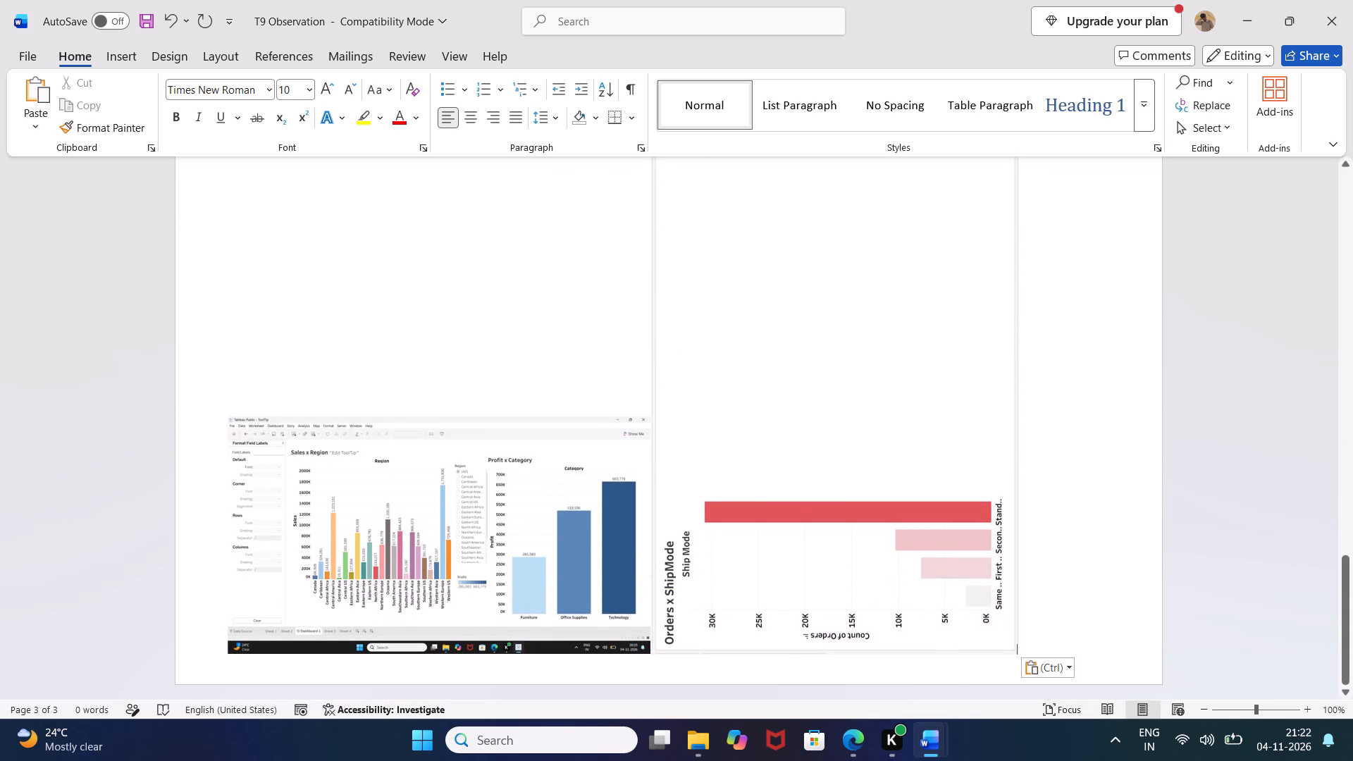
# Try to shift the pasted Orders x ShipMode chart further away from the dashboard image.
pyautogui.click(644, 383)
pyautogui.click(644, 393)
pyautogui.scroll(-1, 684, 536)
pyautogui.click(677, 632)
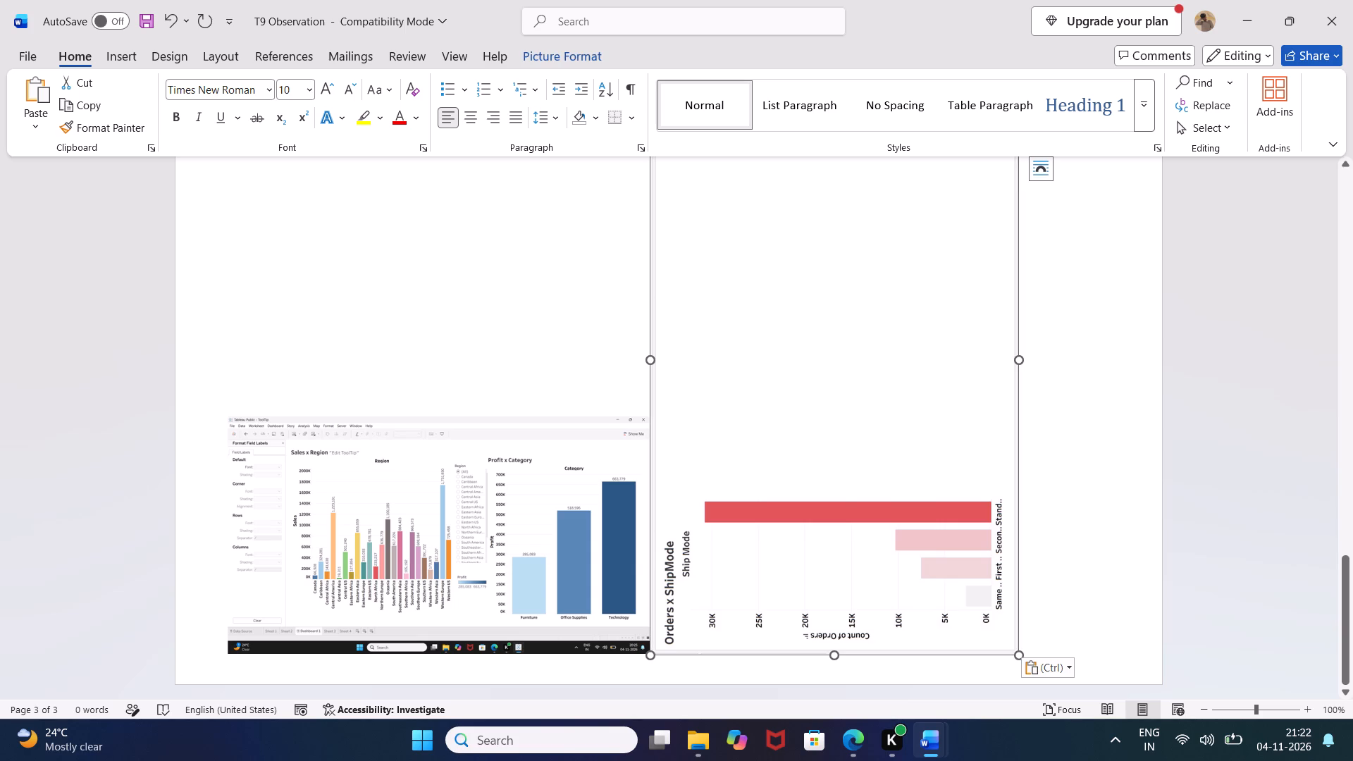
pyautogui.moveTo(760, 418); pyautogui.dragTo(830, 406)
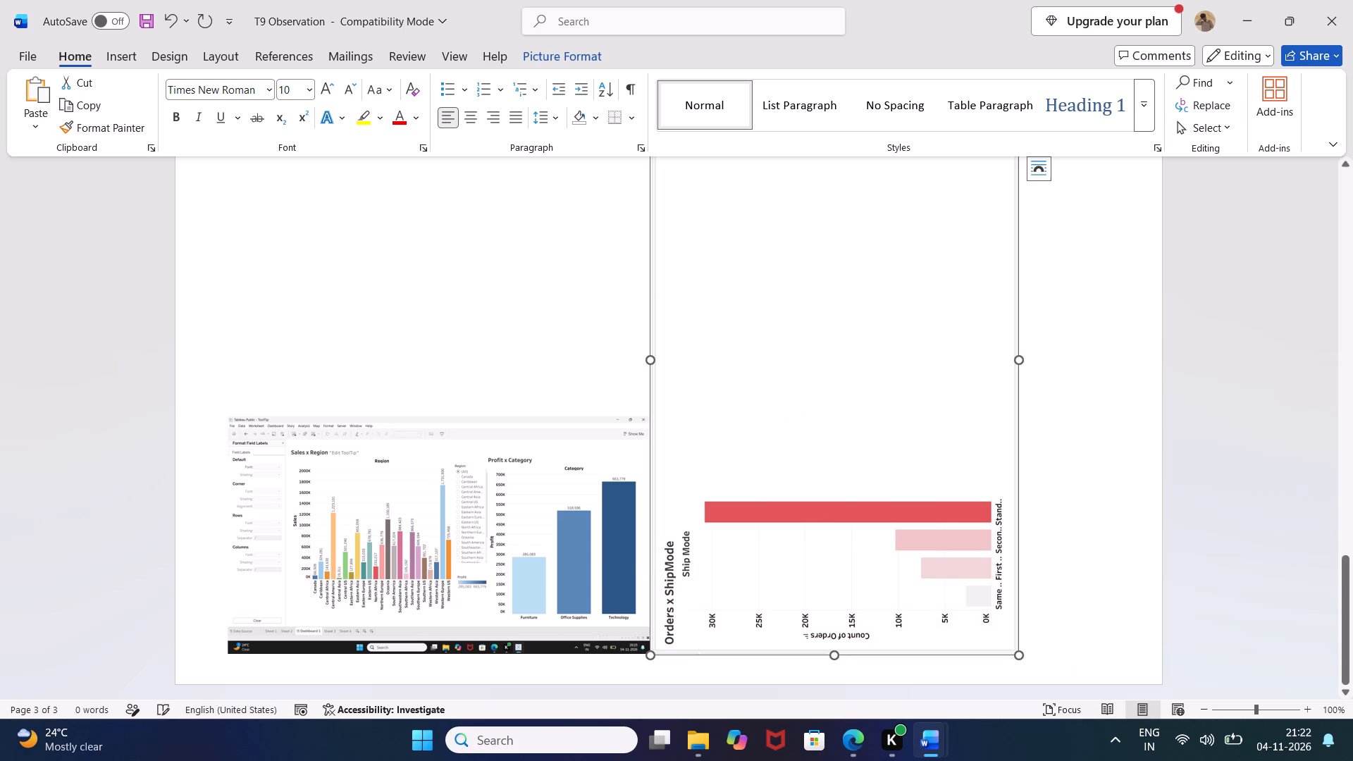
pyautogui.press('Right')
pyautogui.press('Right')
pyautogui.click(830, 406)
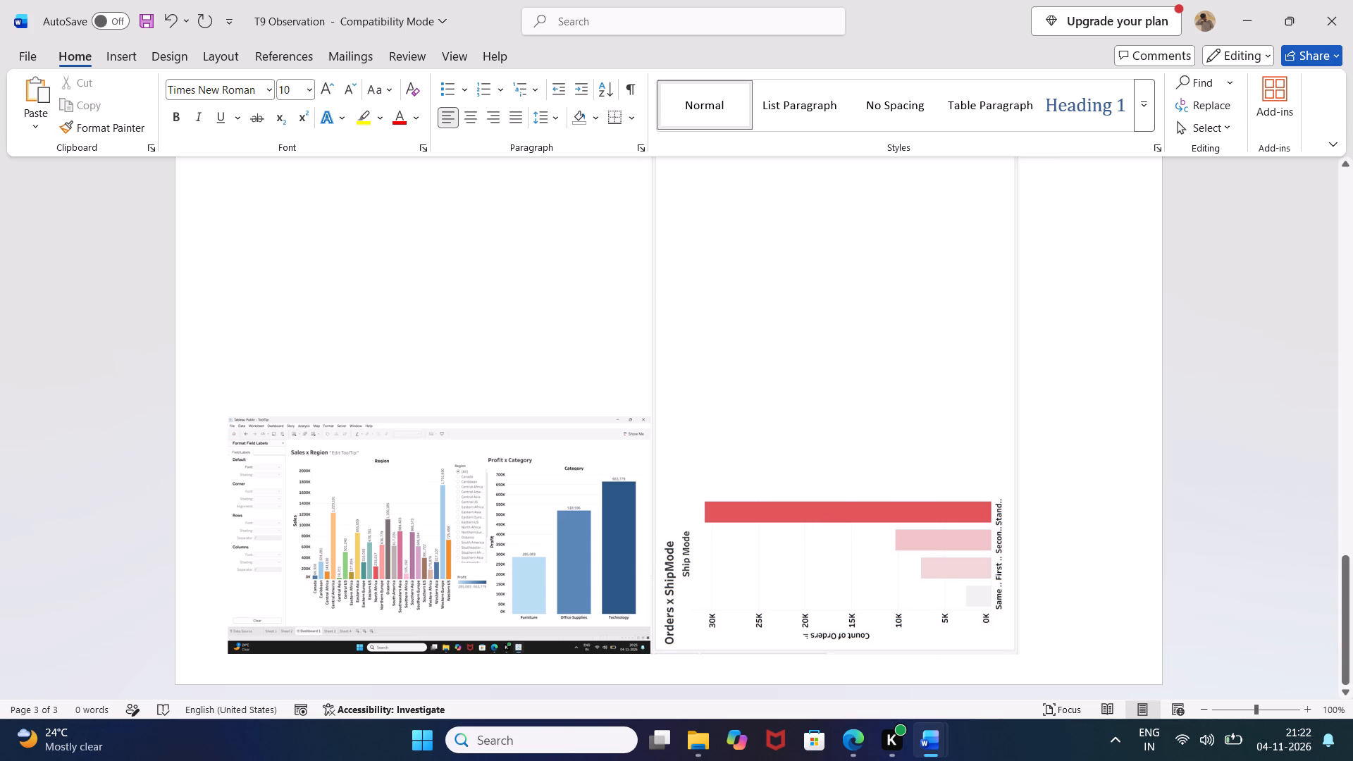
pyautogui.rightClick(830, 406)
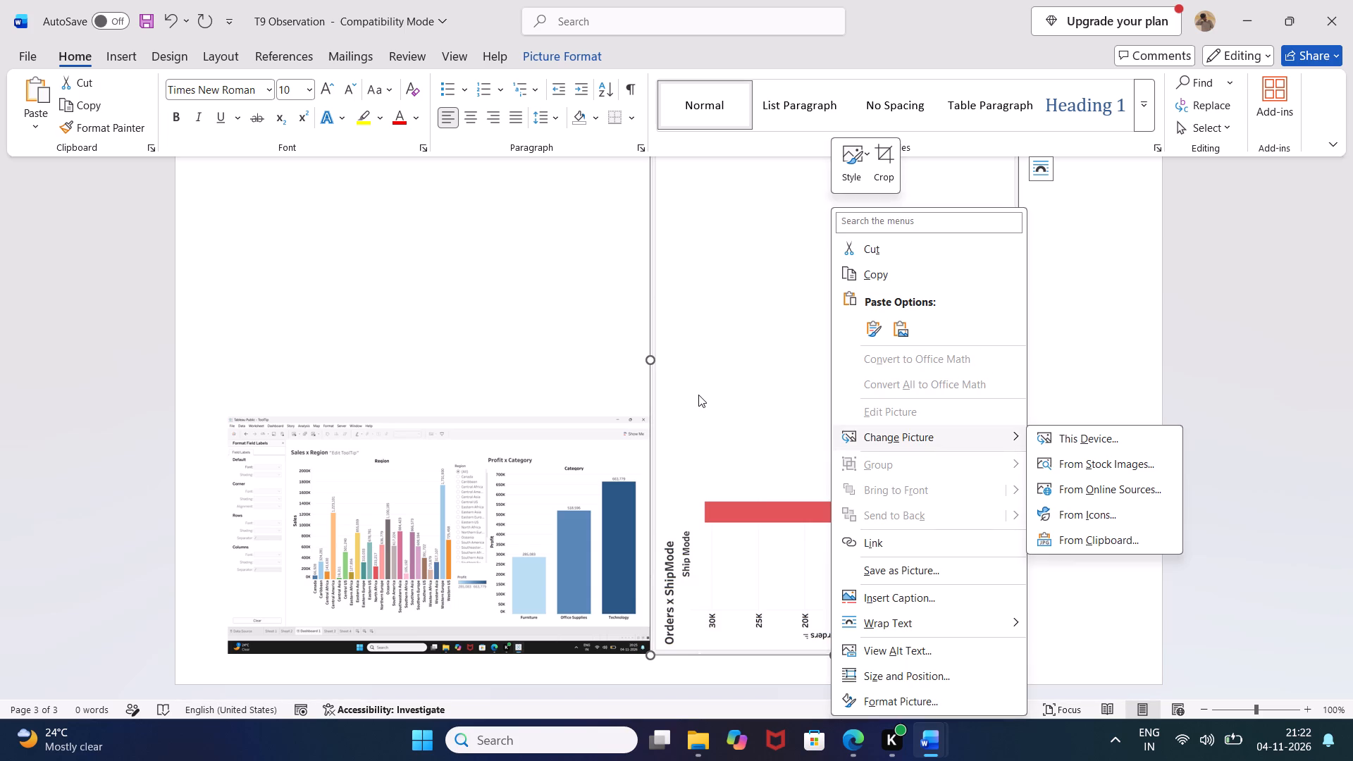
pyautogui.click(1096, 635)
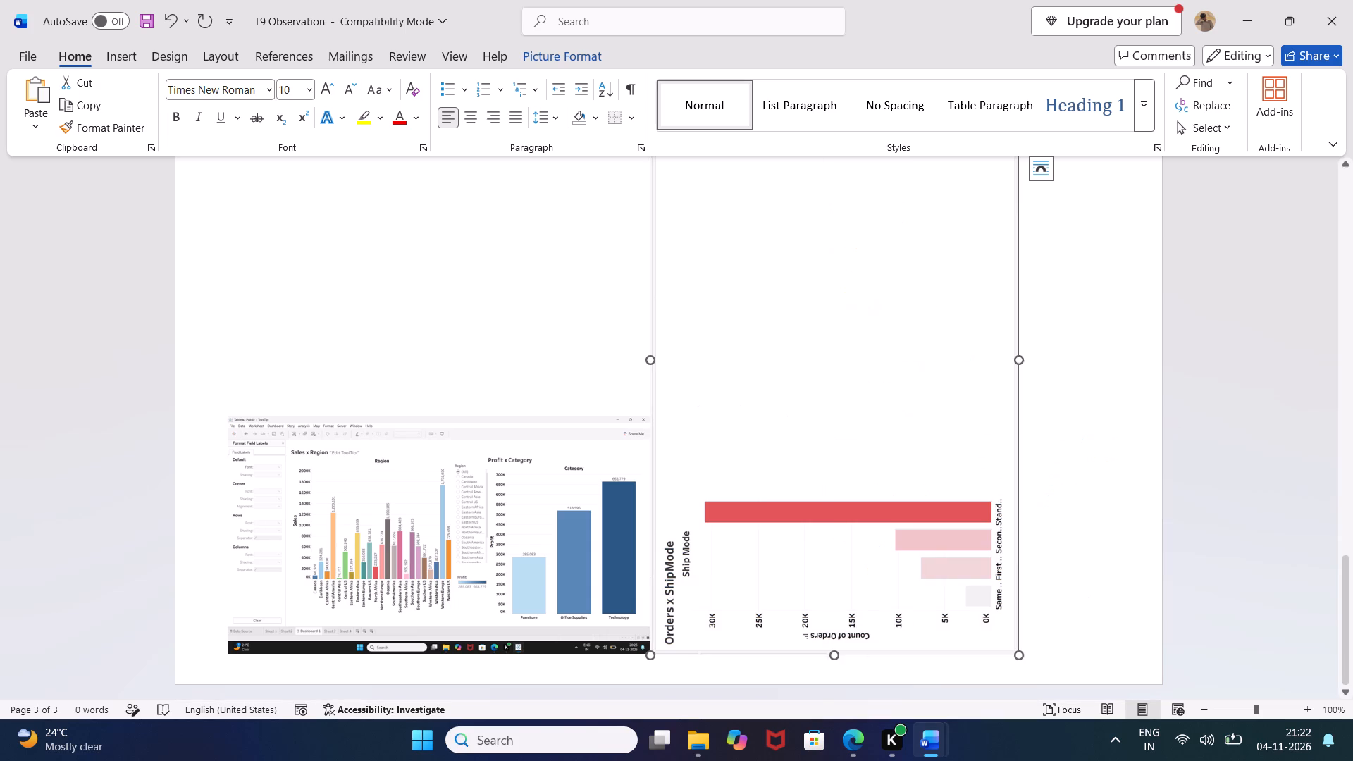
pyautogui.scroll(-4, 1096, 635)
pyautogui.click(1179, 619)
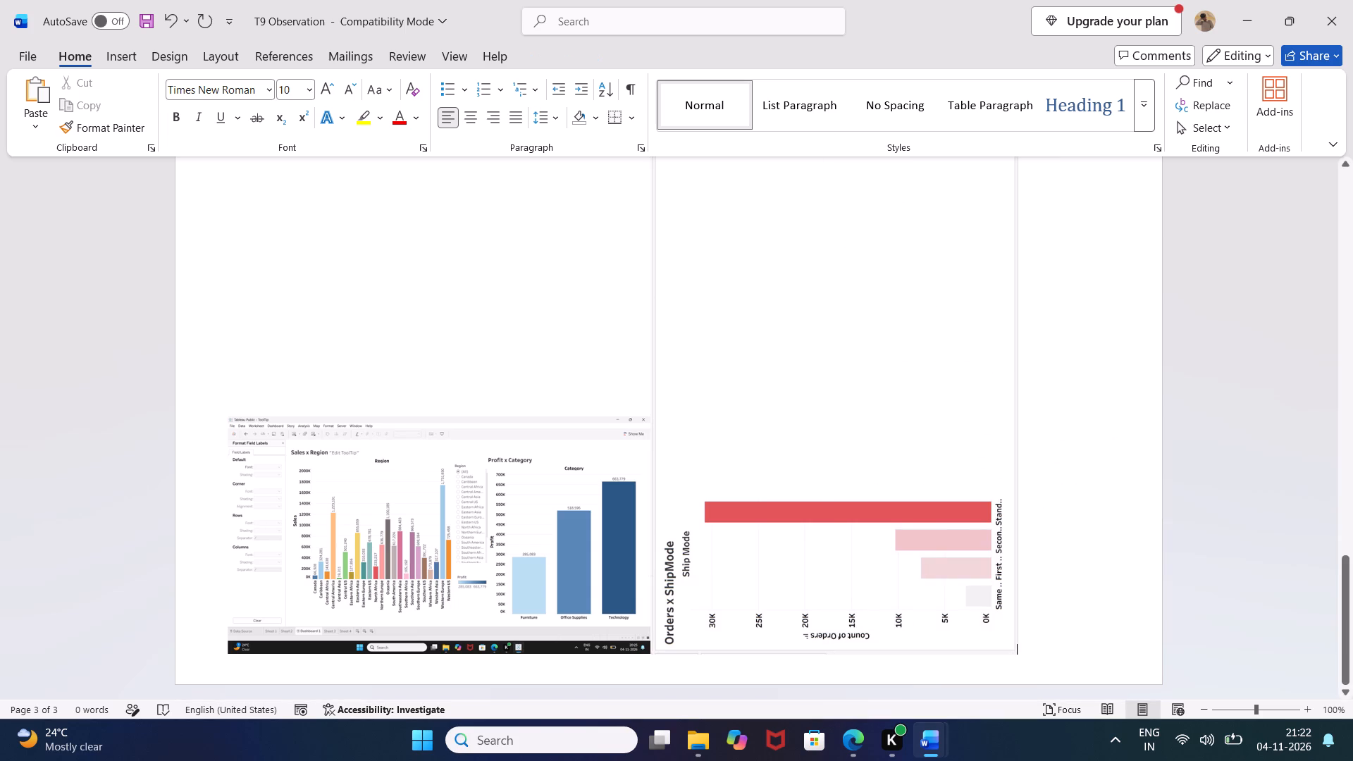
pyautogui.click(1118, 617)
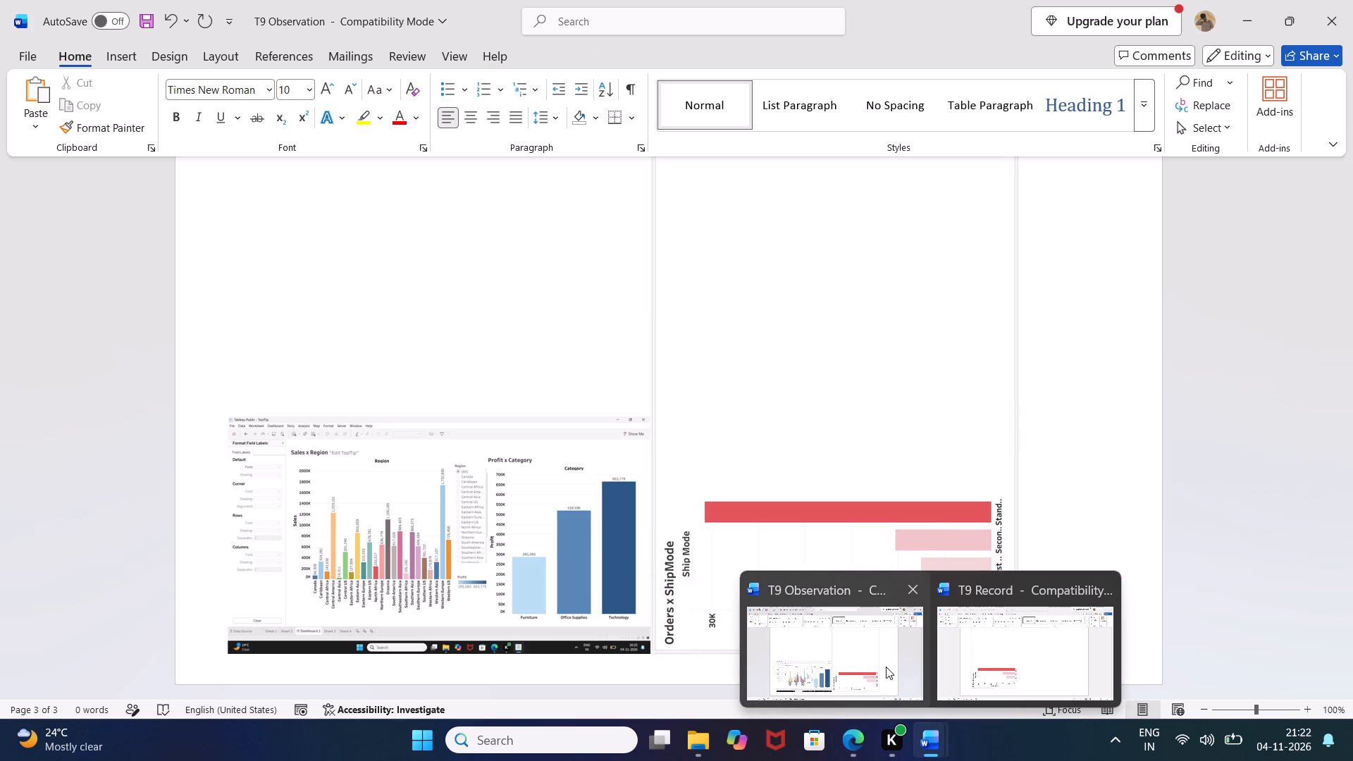
# In T9 Record, copy the run of images from the second-page dashboard back to the Sales x Region chart on the first page.
pyautogui.click(886, 667)
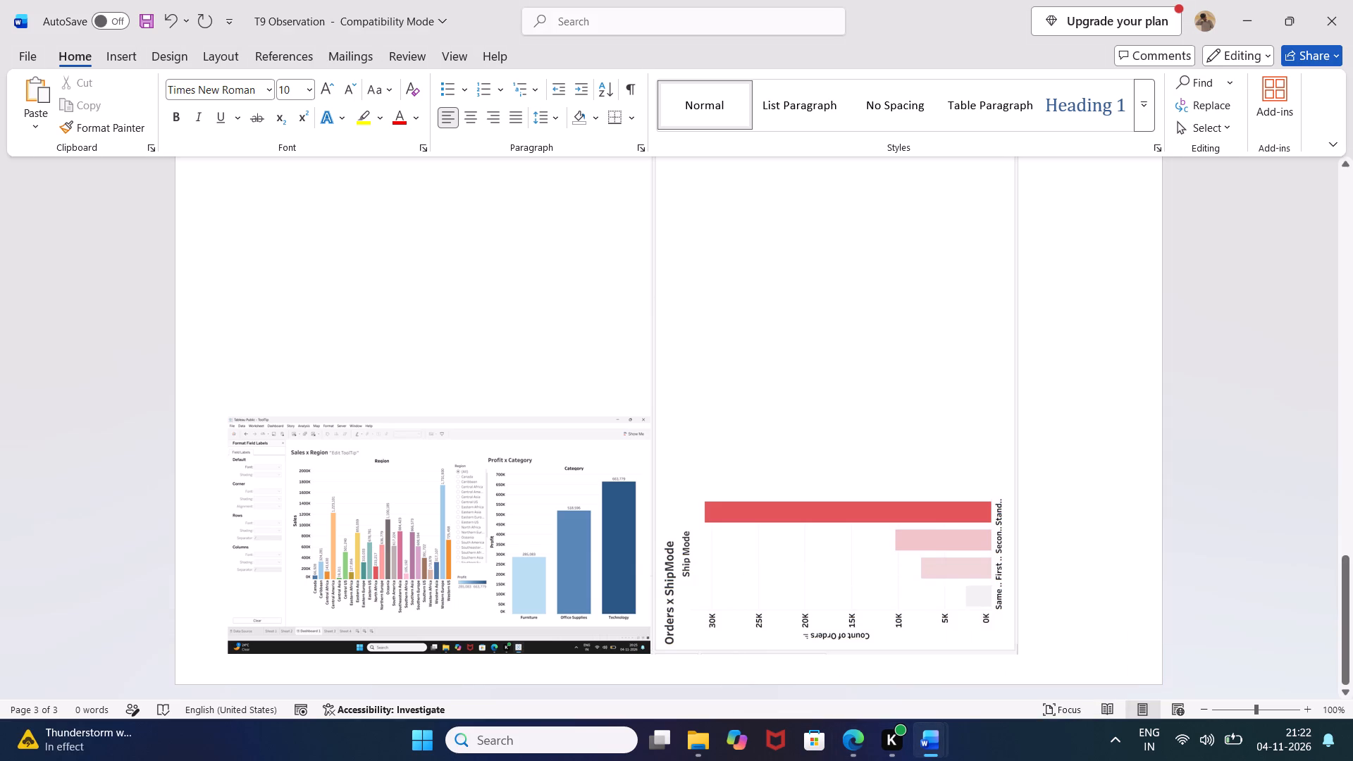
pyautogui.click(994, 686)
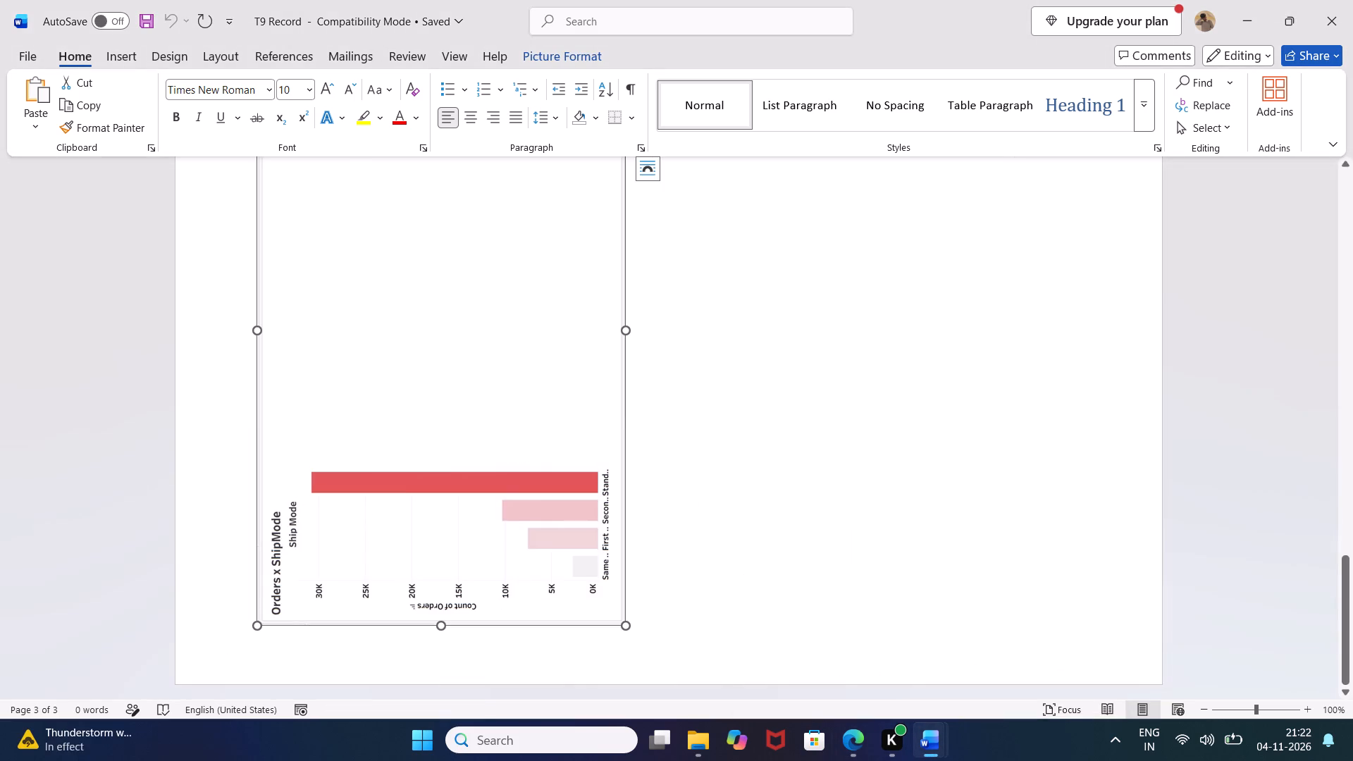
pyautogui.scroll(3, 904, 503)
pyautogui.click(879, 455)
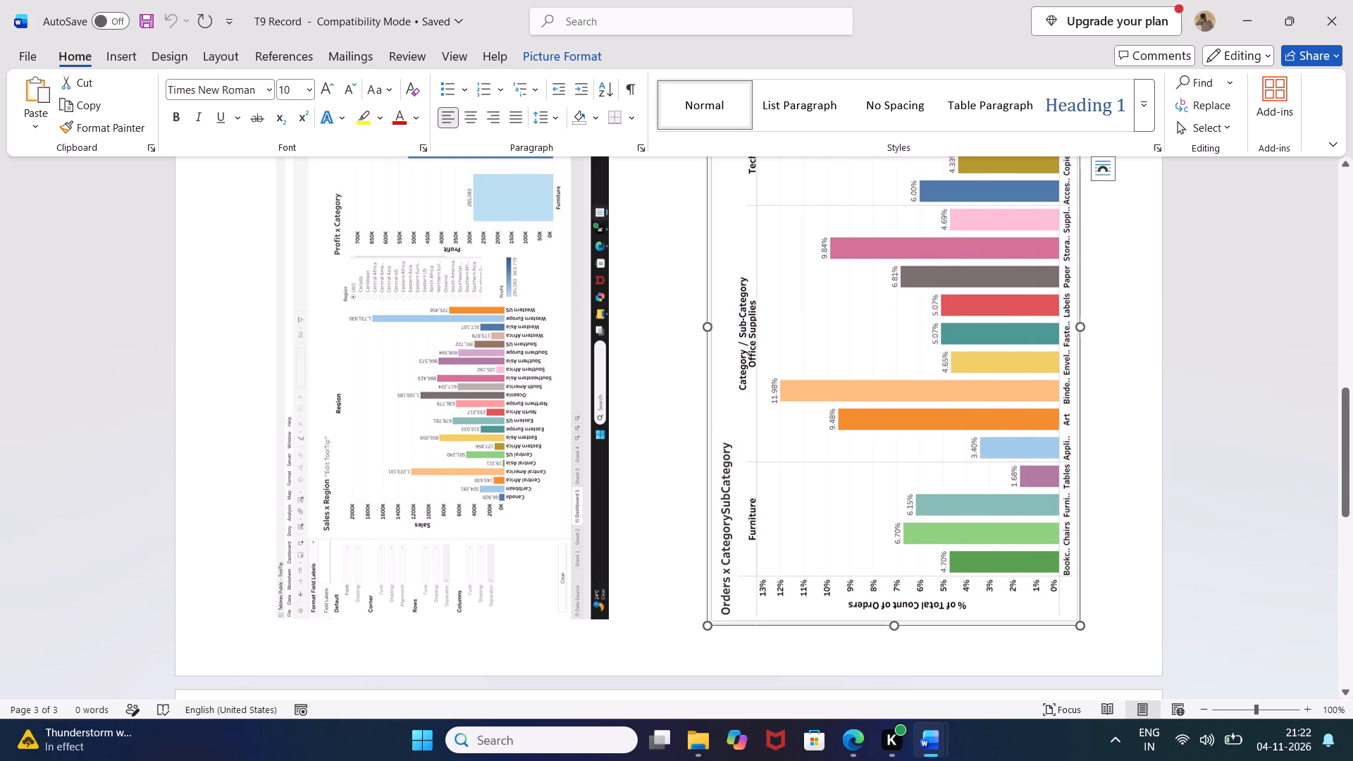
pyautogui.hotkey('shift', 'Left')
pyautogui.hotkey('shift', 'Left')
pyautogui.hotkey('shift', 'Left')
pyautogui.hotkey('shift', 'Left')
pyautogui.hotkey('shift', 'Left')
pyautogui.hotkey('shift', 'Left')
pyautogui.hotkey('shift', 'Left')
pyautogui.hotkey('shift', 'Left')
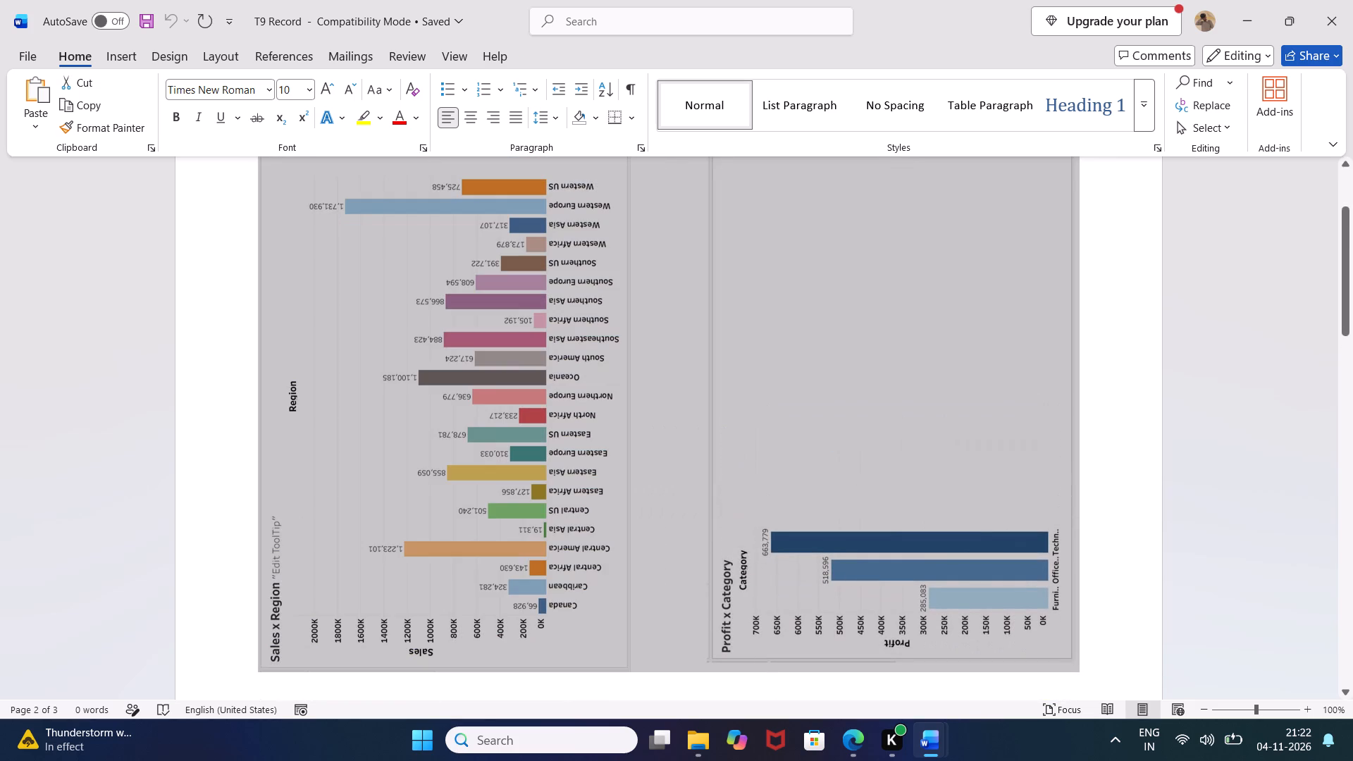
pyautogui.hotkey('shift', 'Left')
pyautogui.hotkey('ctrl', 'c')
# Start a new line after the Orders x ShipMode chart in T9 Observation, paste the copied T9 Record images there and review the pages.
pyautogui.click(855, 627)
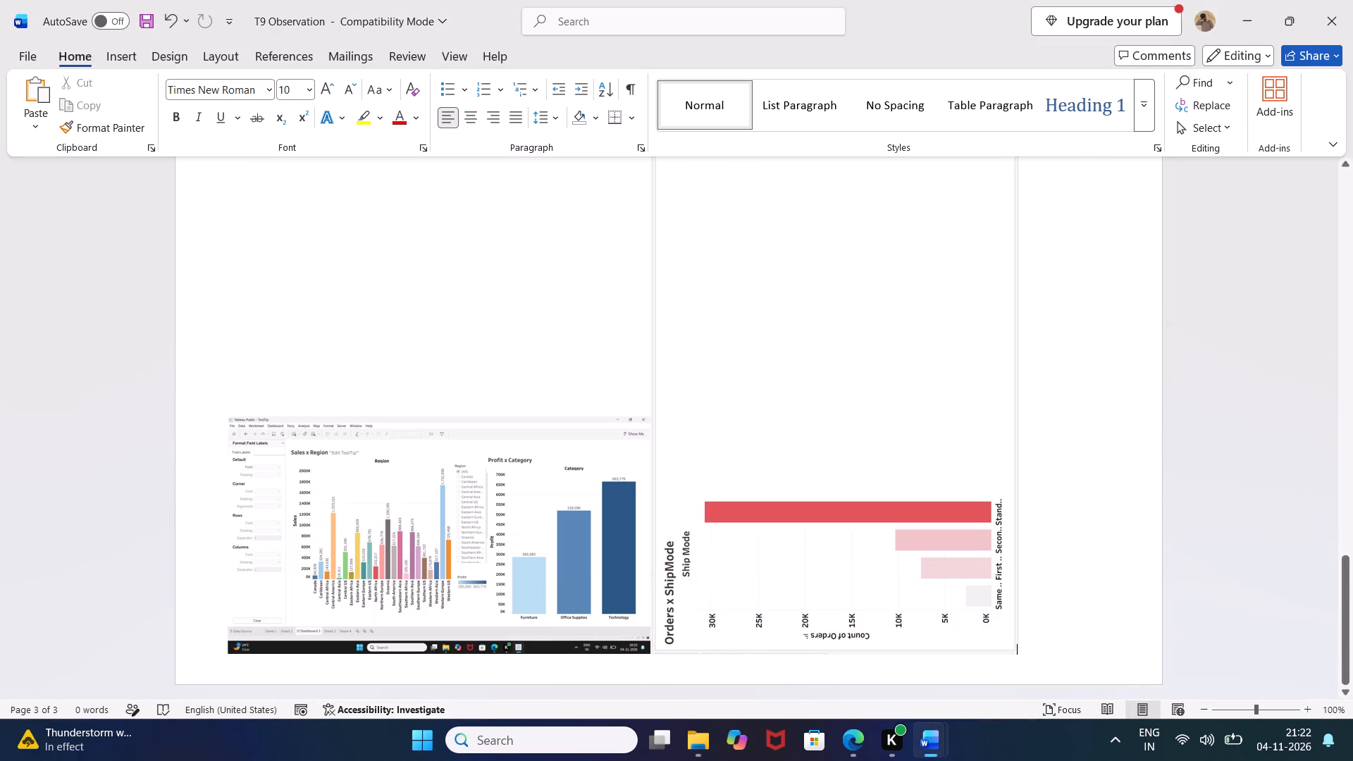
pyautogui.press('Return')
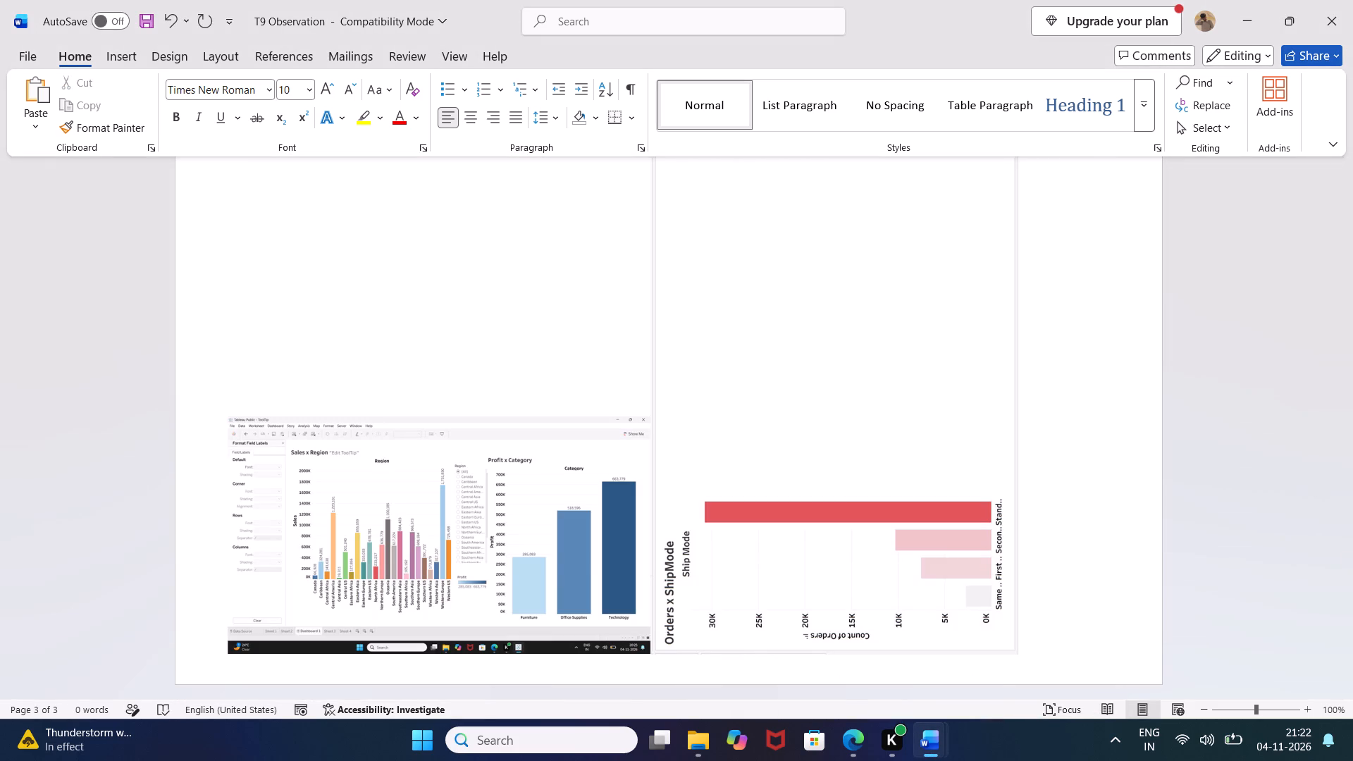
pyautogui.click(1020, 630)
pyautogui.press('Return')
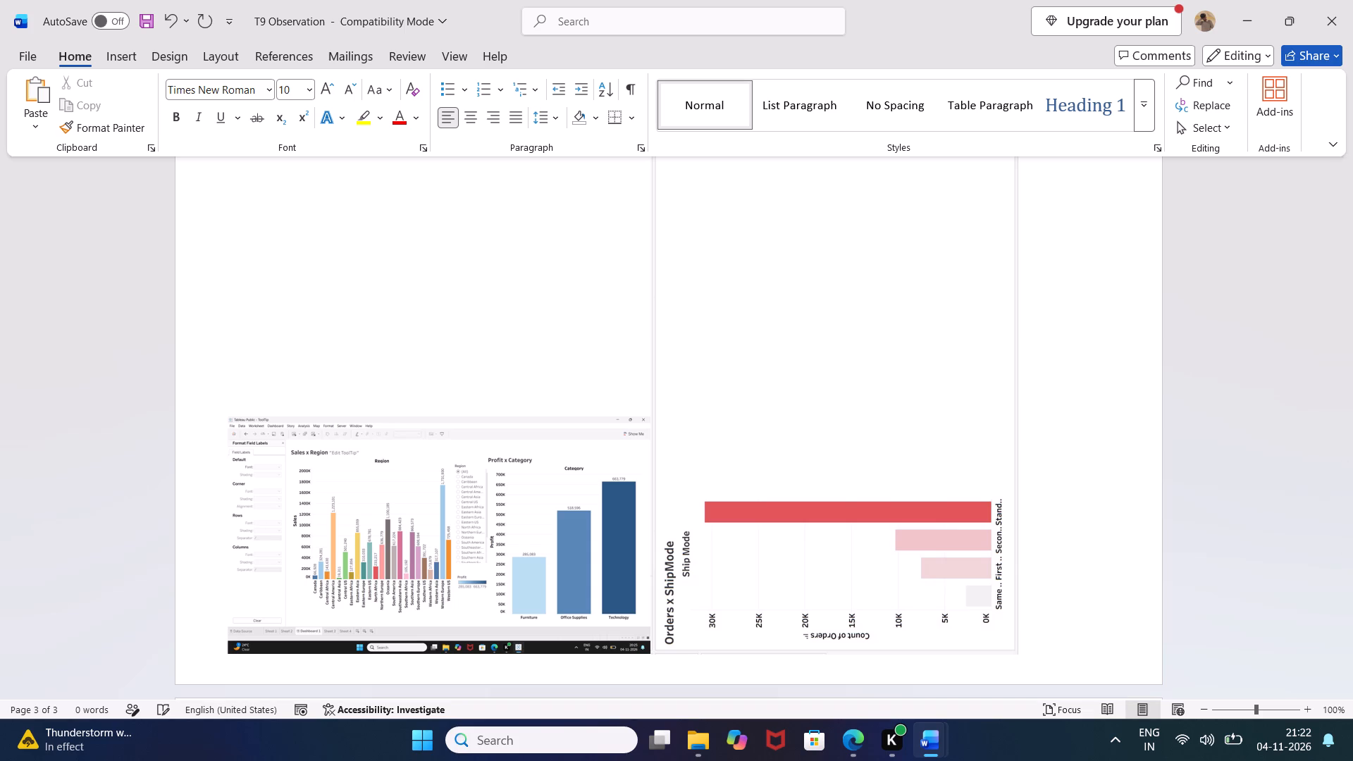
pyautogui.scroll(-5, 1020, 630)
pyautogui.click(583, 354)
pyautogui.scroll(1, 583, 354)
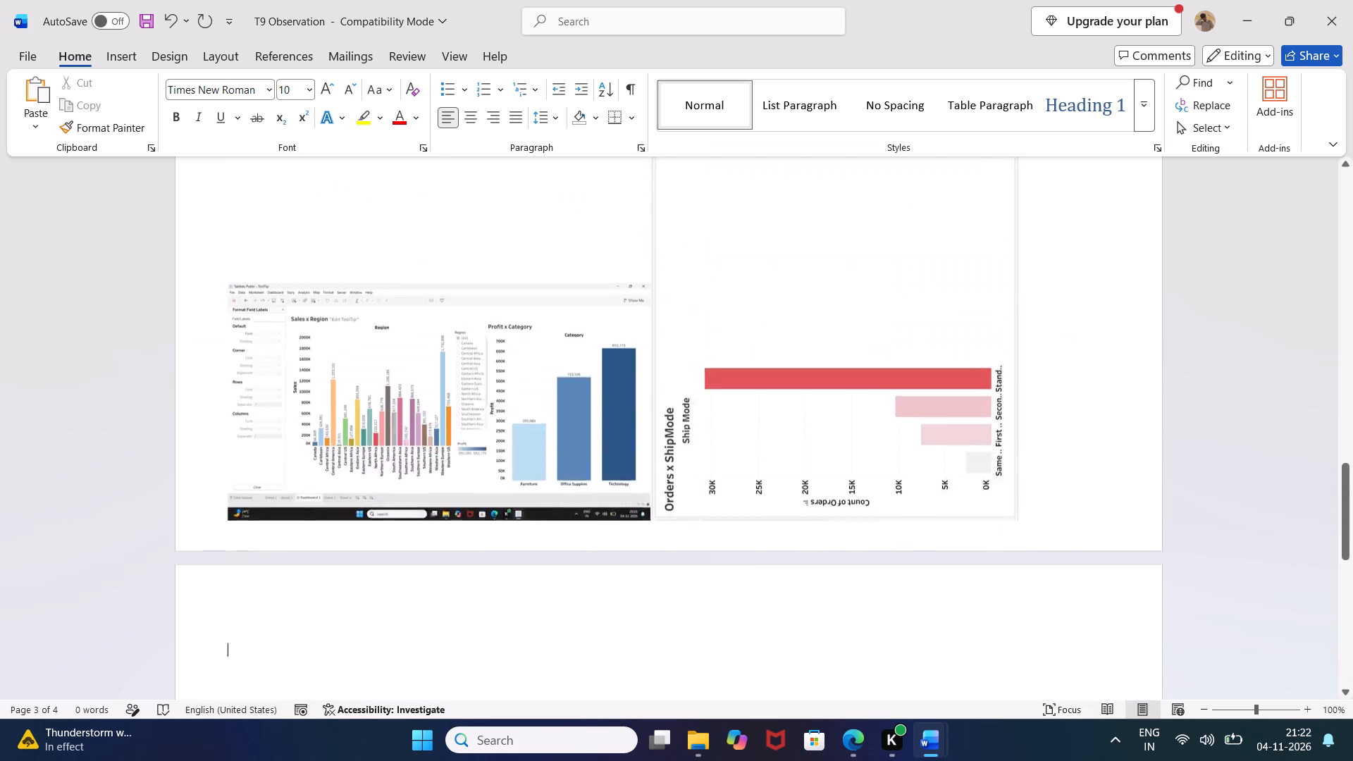
pyautogui.scroll(1, 583, 354)
pyautogui.hotkey('ctrl', 'v')
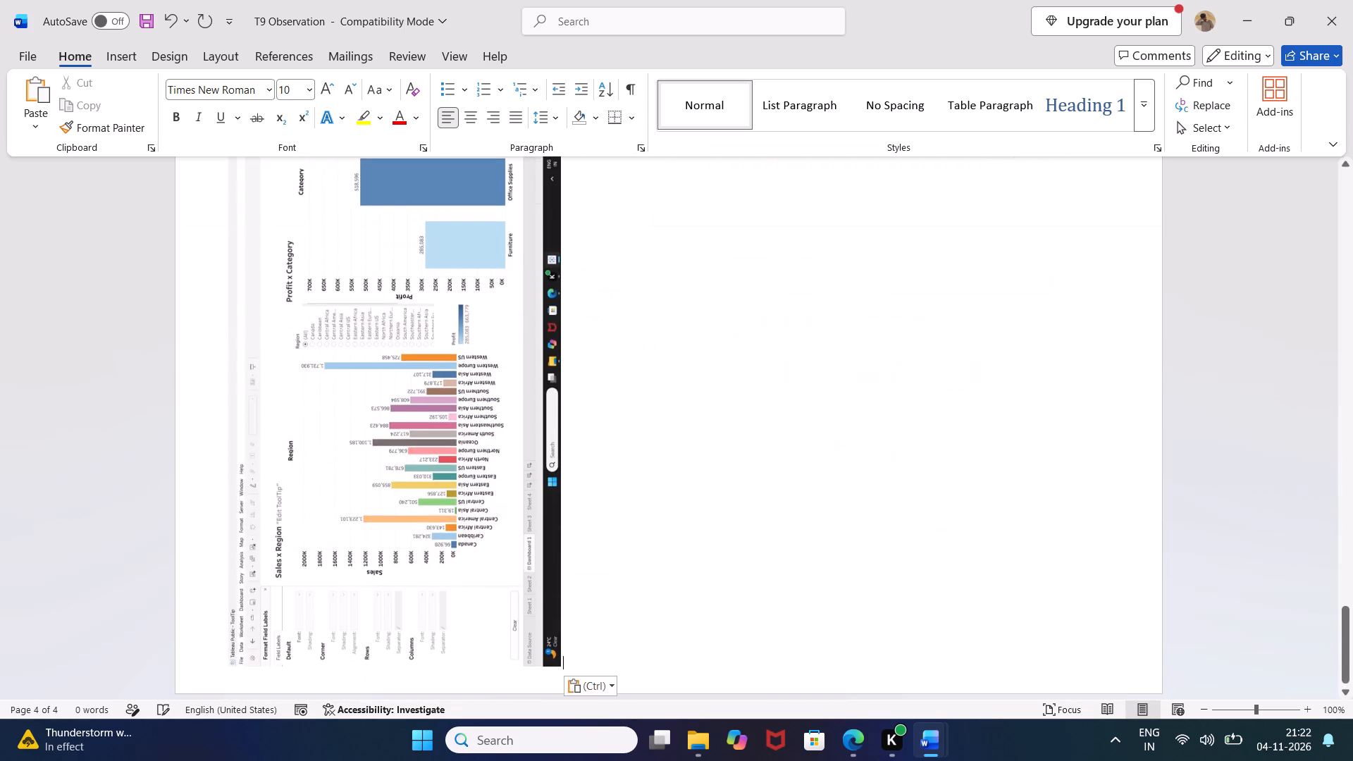
pyautogui.scroll(9, 583, 354)
pyautogui.scroll(-1, 583, 354)
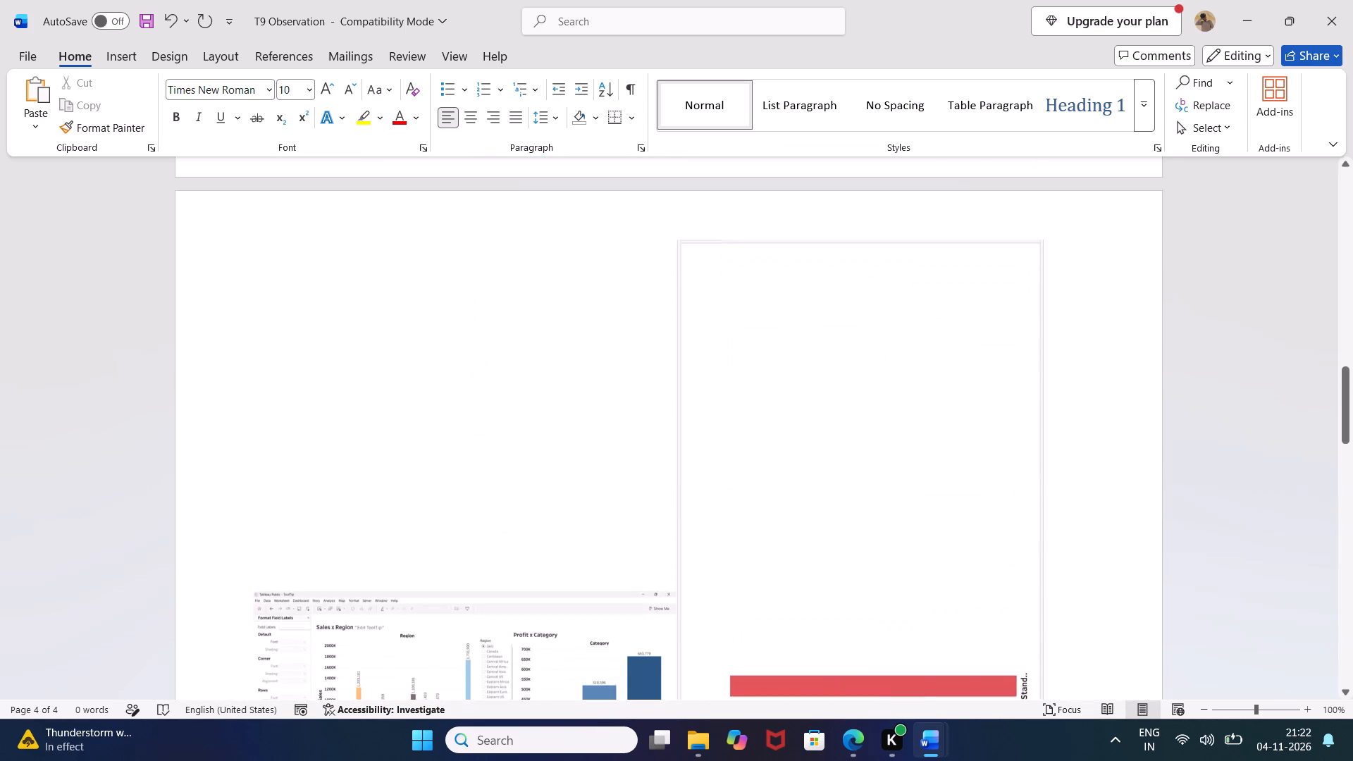
pyautogui.scroll(-6, 583, 354)
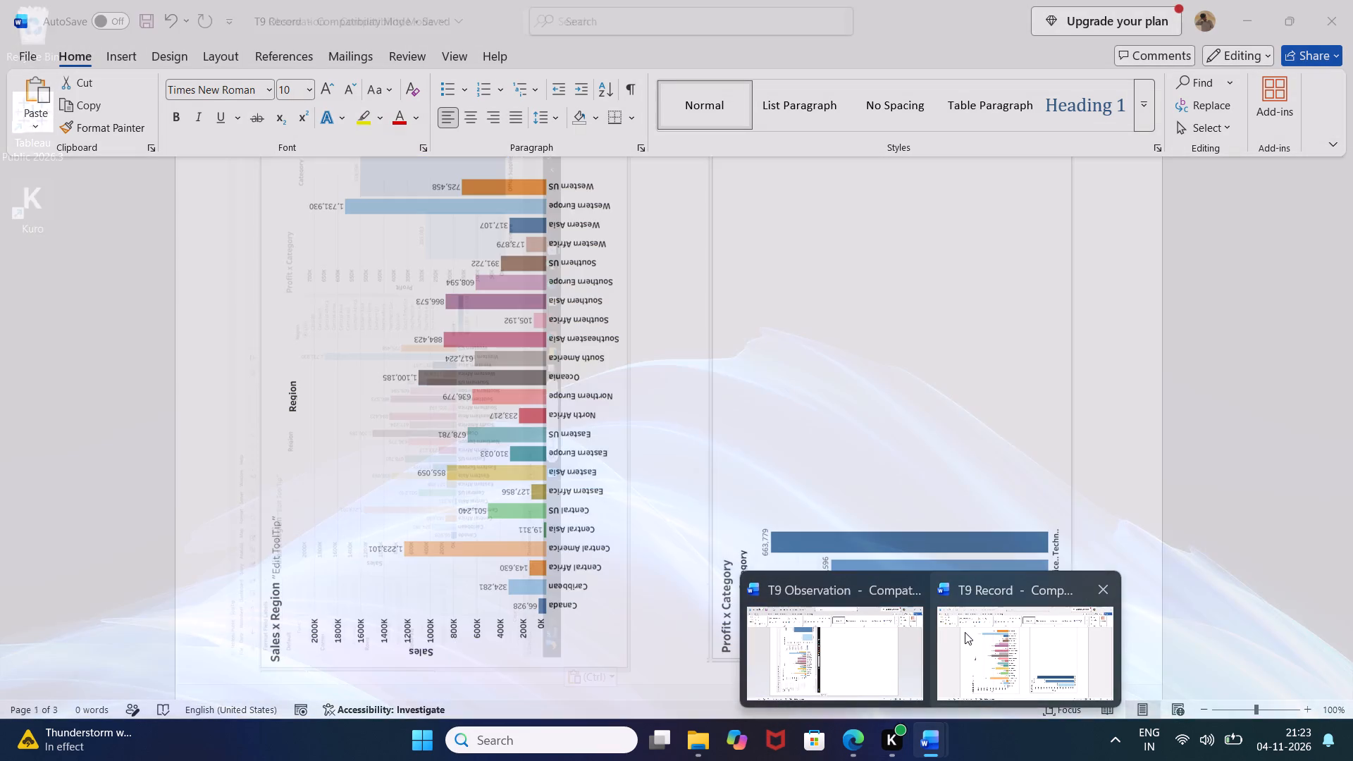
# Copy the Orders x CategorySubCategory chart from T9 Record's second page and paste it, spaced apart, beside the dashboard image on T9 Observation's last page.
pyautogui.click(965, 632)
pyautogui.scroll(3, 917, 452)
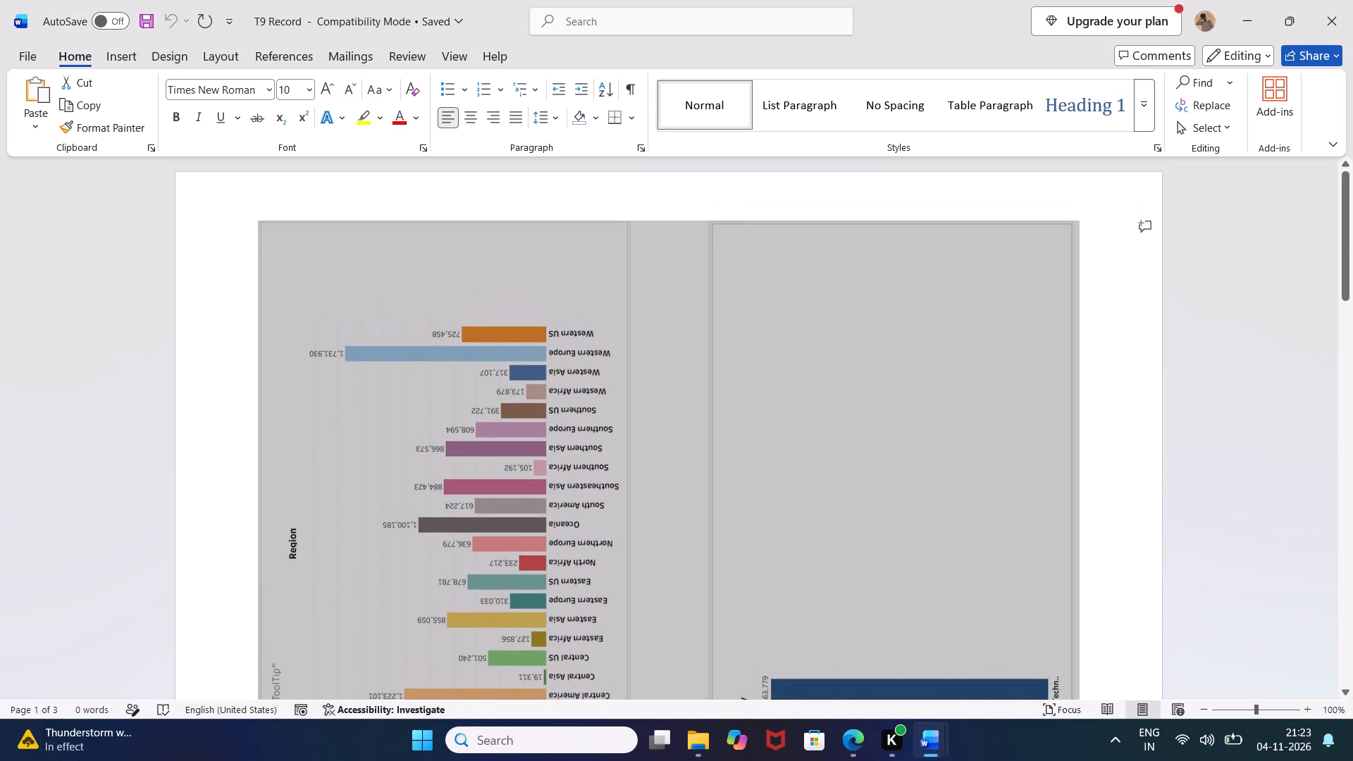
pyautogui.scroll(-1, 917, 452)
pyautogui.scroll(-3, 937, 568)
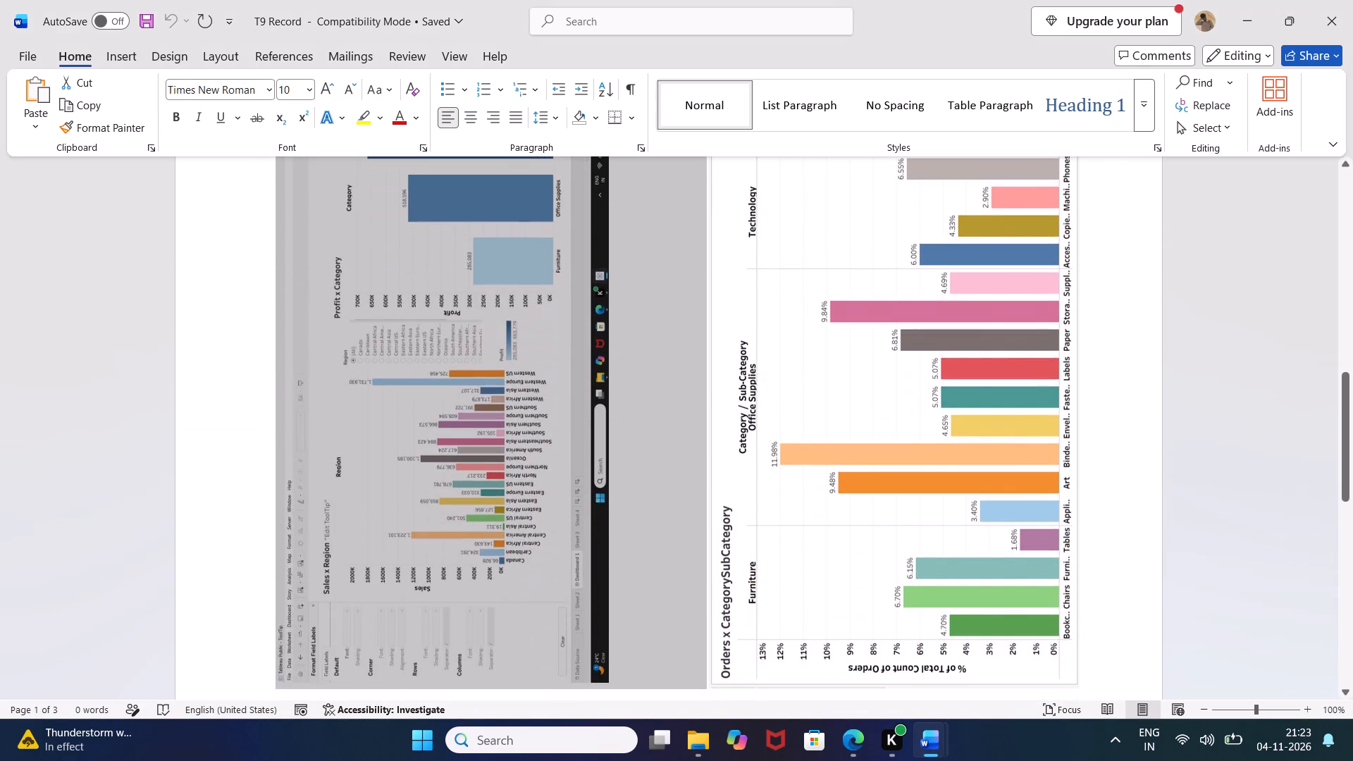
pyautogui.click(937, 568)
pyautogui.hotkey('ctrl', 'c')
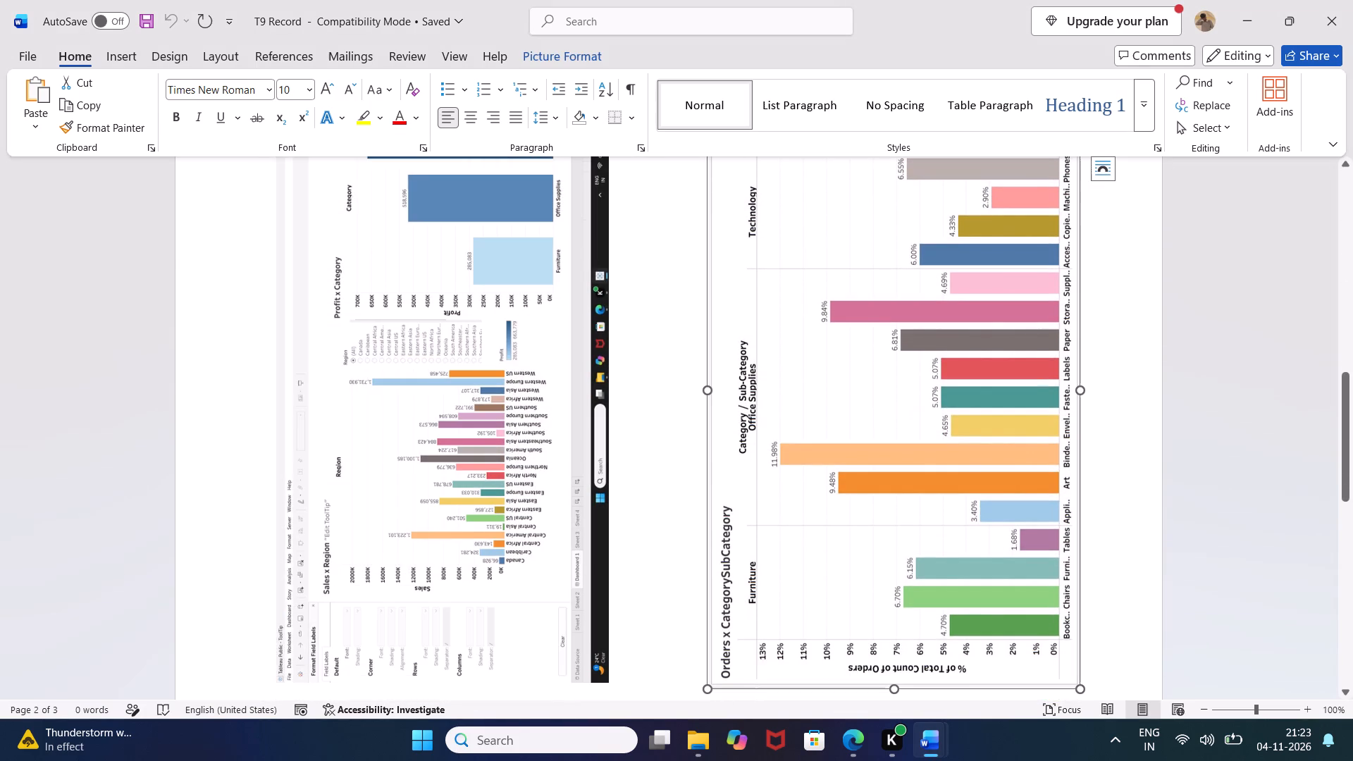
pyautogui.click(890, 681)
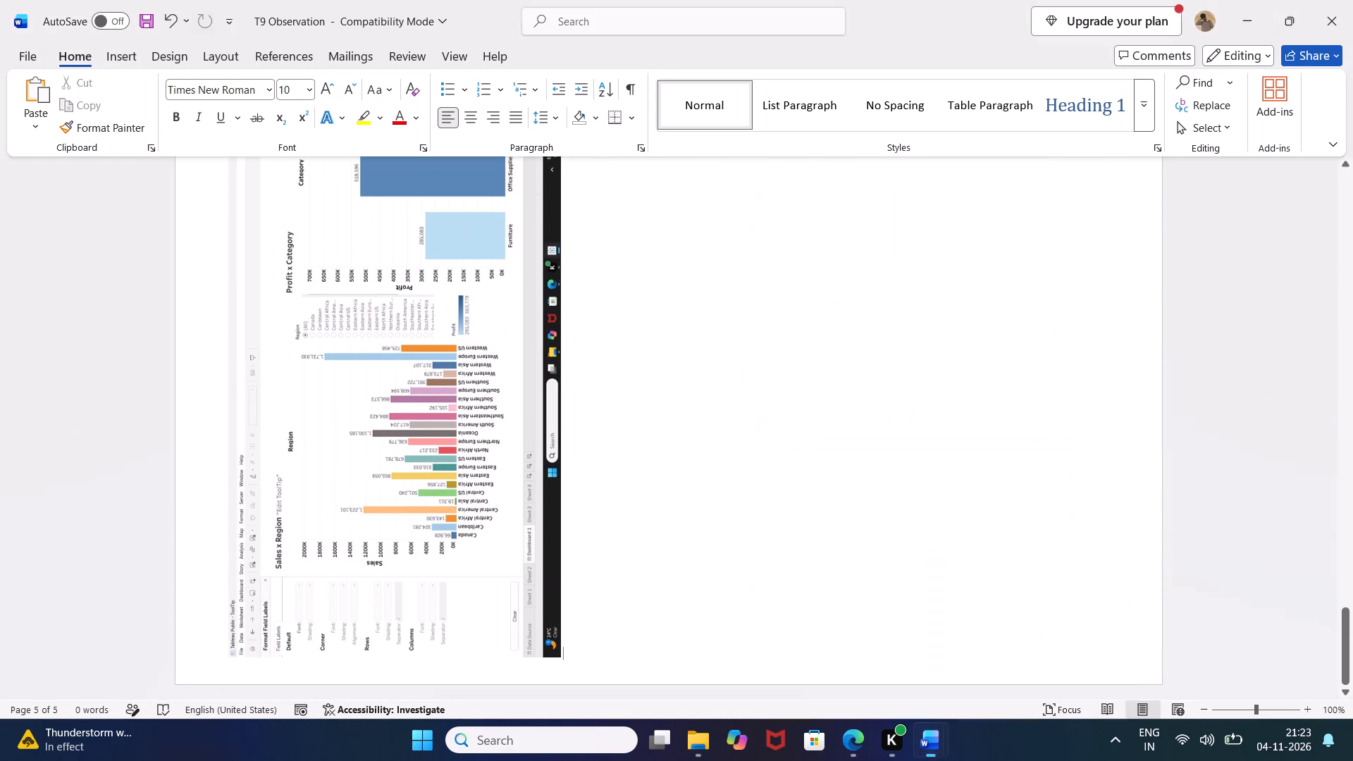
pyautogui.click(739, 477)
pyautogui.press('space')
pyautogui.press('space')
pyautogui.press('space')
pyautogui.press('space')
pyautogui.press('space')
pyautogui.press('space')
pyautogui.hotkey('ctrl', 'v')
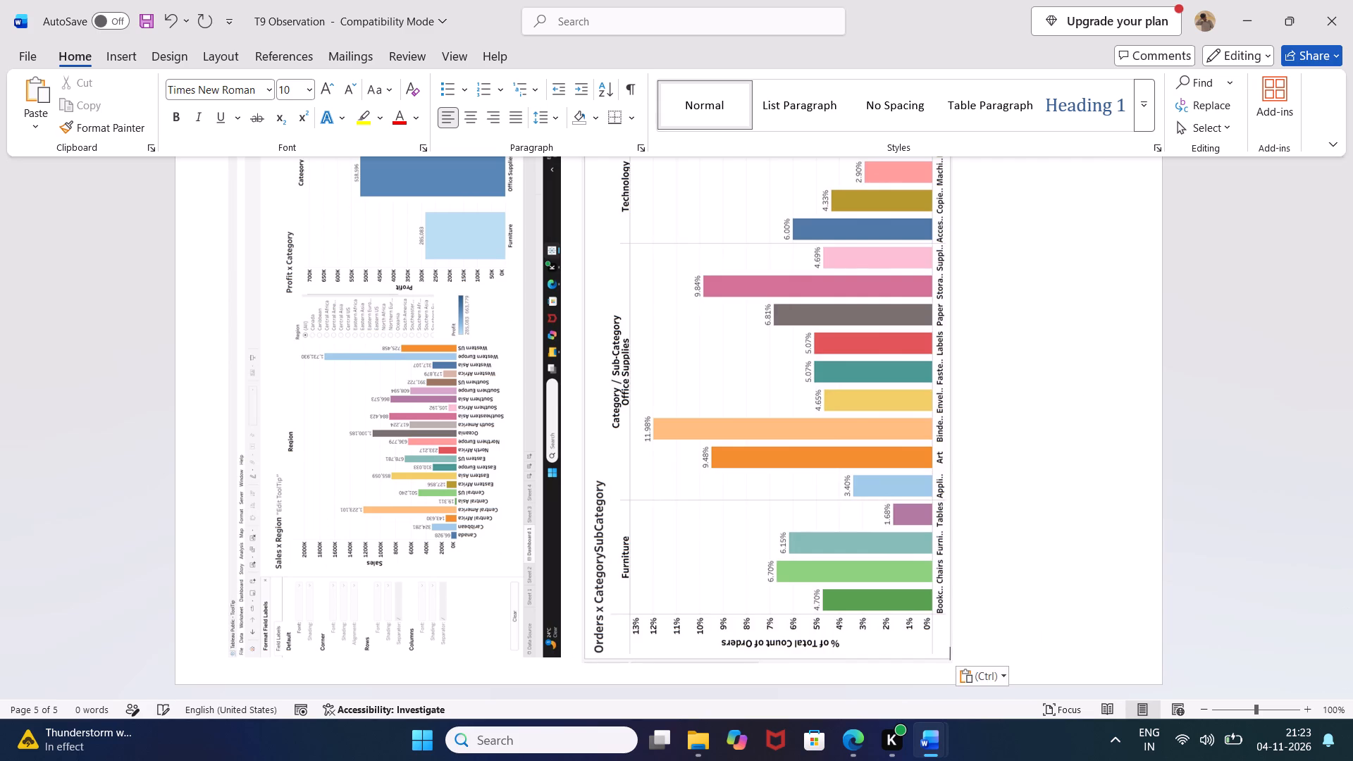
pyautogui.scroll(2, 739, 477)
pyautogui.scroll(-1, 739, 477)
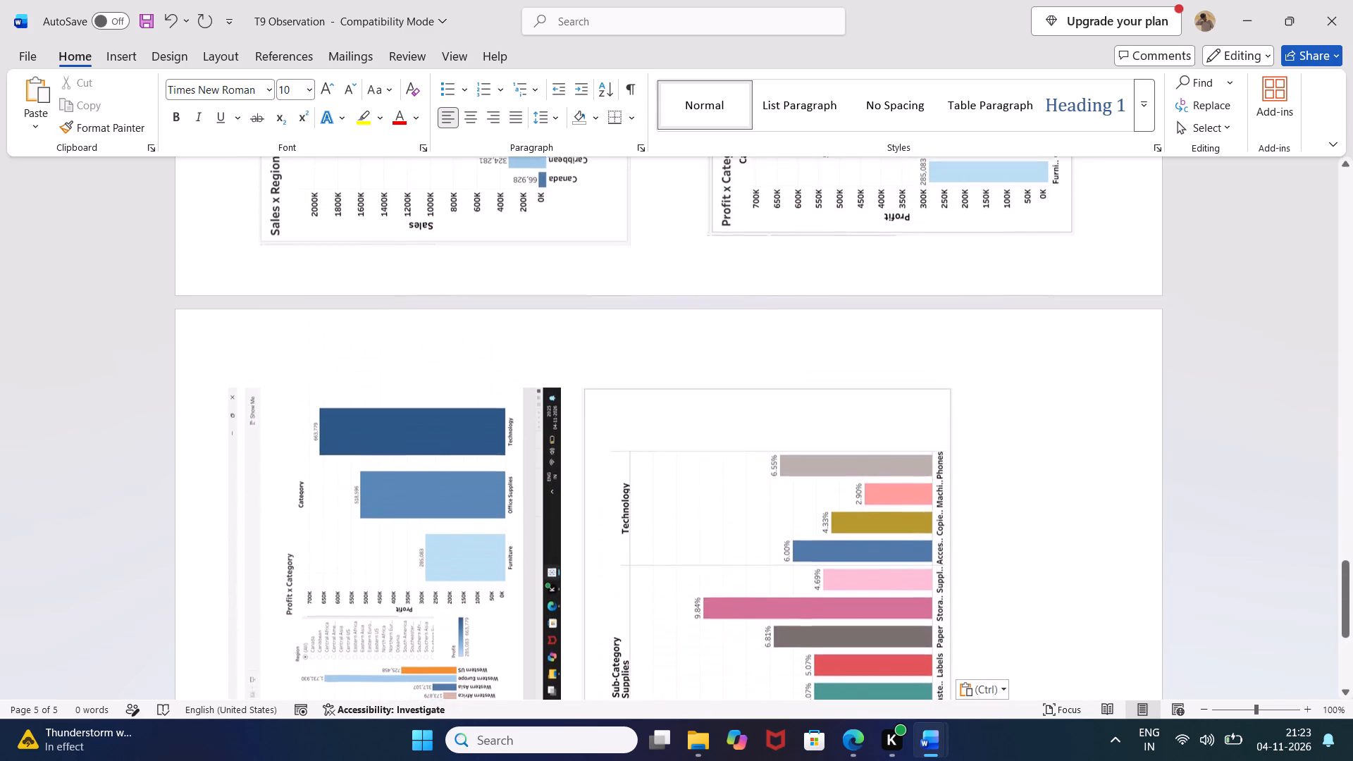
pyautogui.scroll(-2, 739, 477)
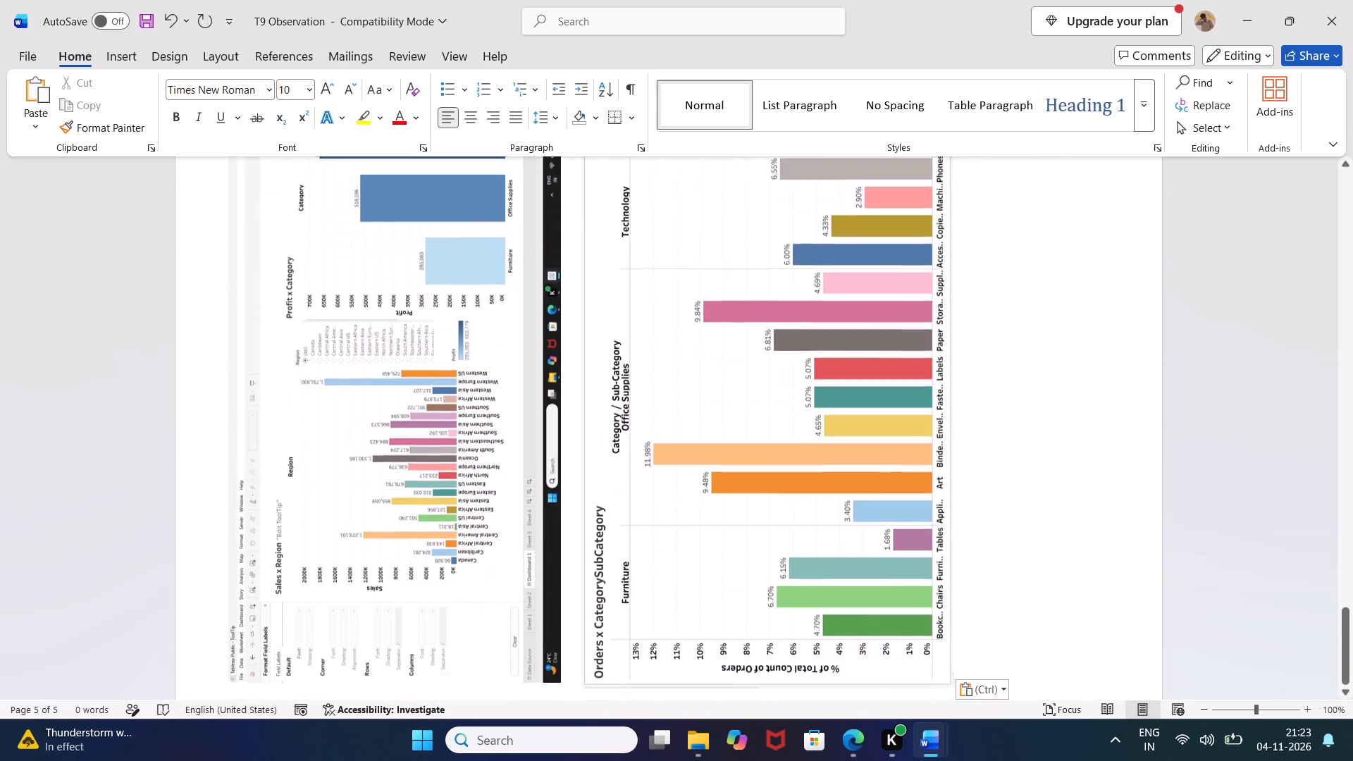
pyautogui.scroll(-1, 739, 477)
pyautogui.press('space')
pyautogui.press('space')
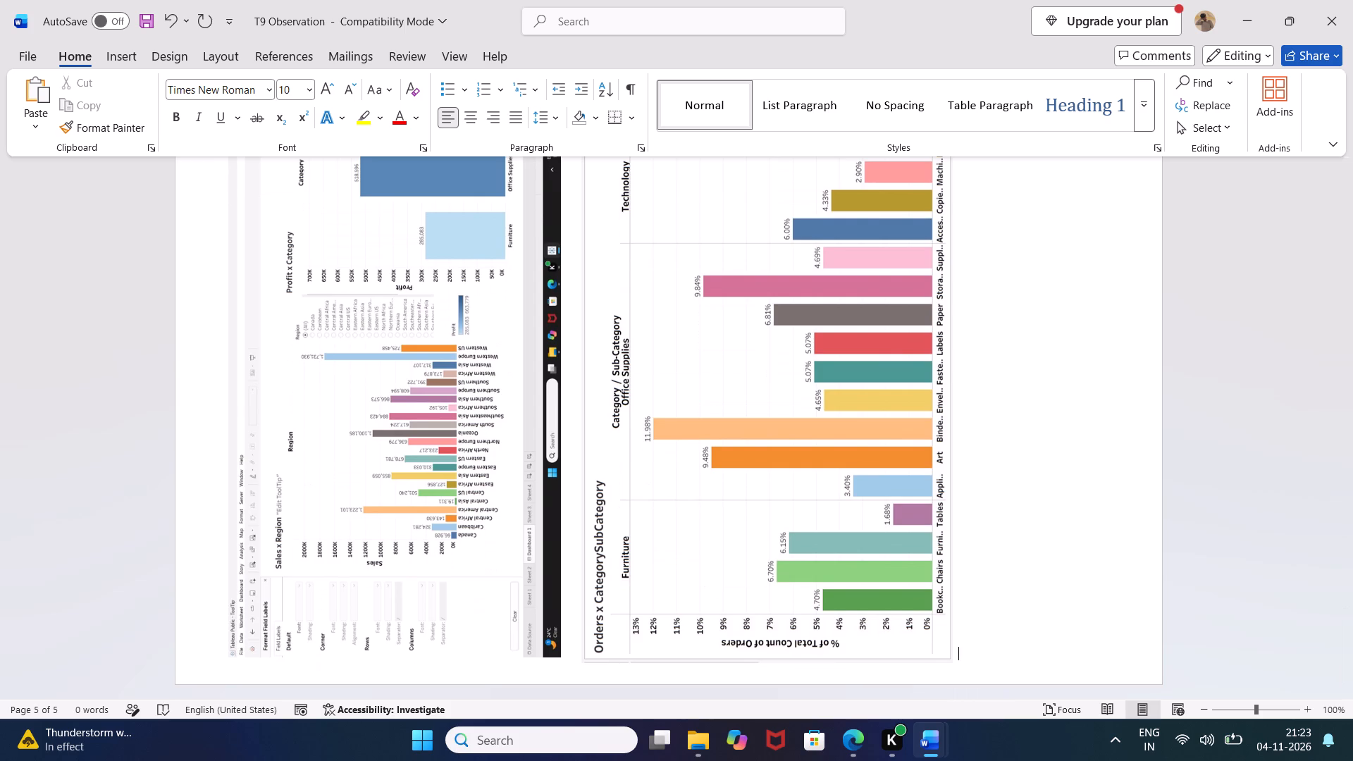
# On page 3 of T9 Observation, insert spaces before the Orders x ShipMode chart to move it further from the dashboard image.
pyautogui.scroll(7, 739, 477)
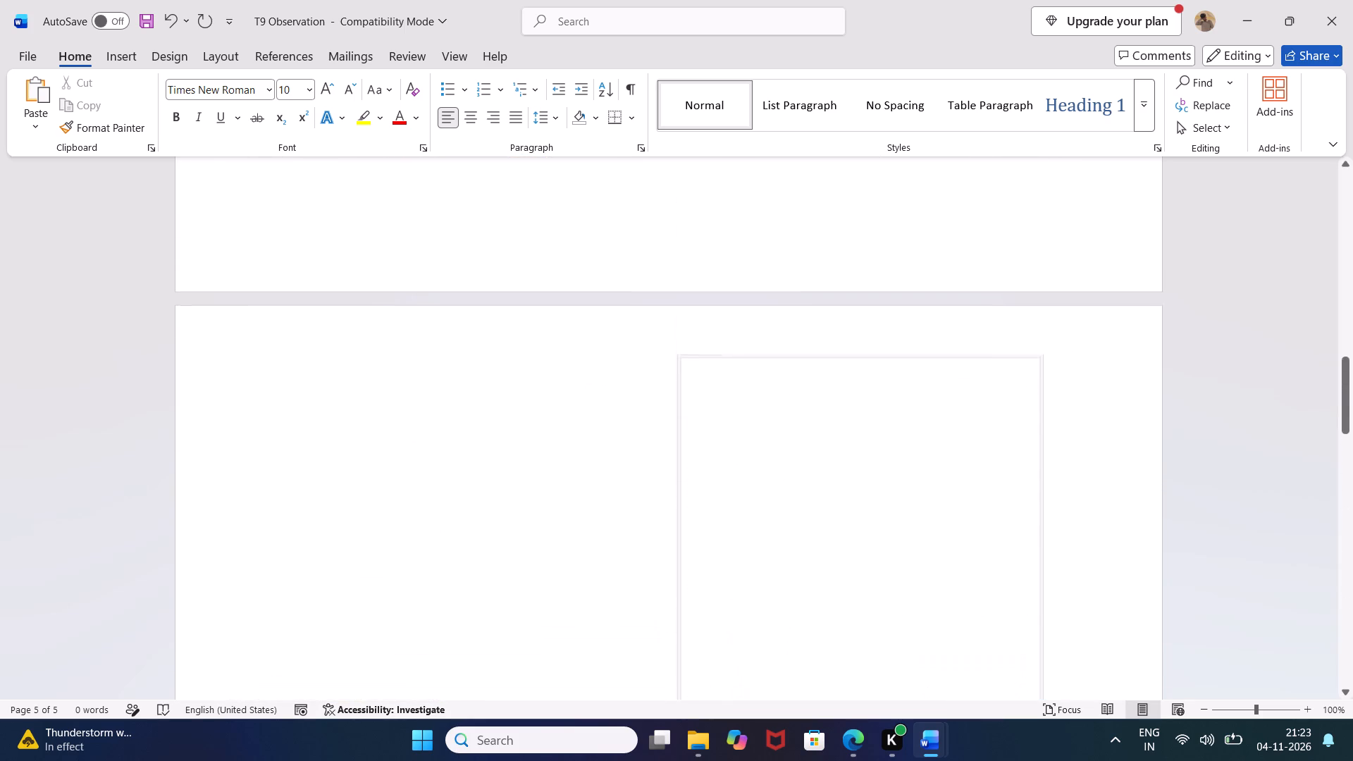
pyautogui.scroll(-2, 735, 407)
pyautogui.click(1073, 540)
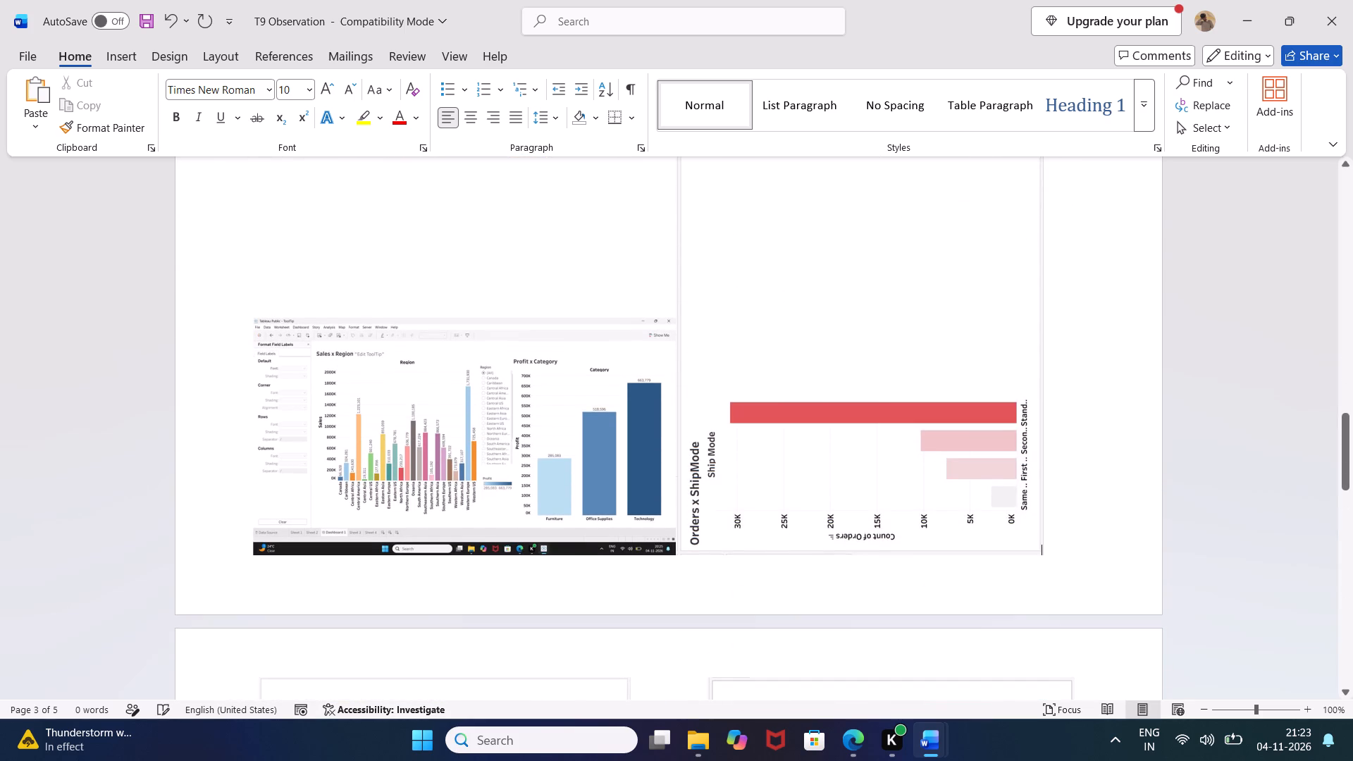
pyautogui.press('Left')
pyautogui.press('space')
pyautogui.press('space')
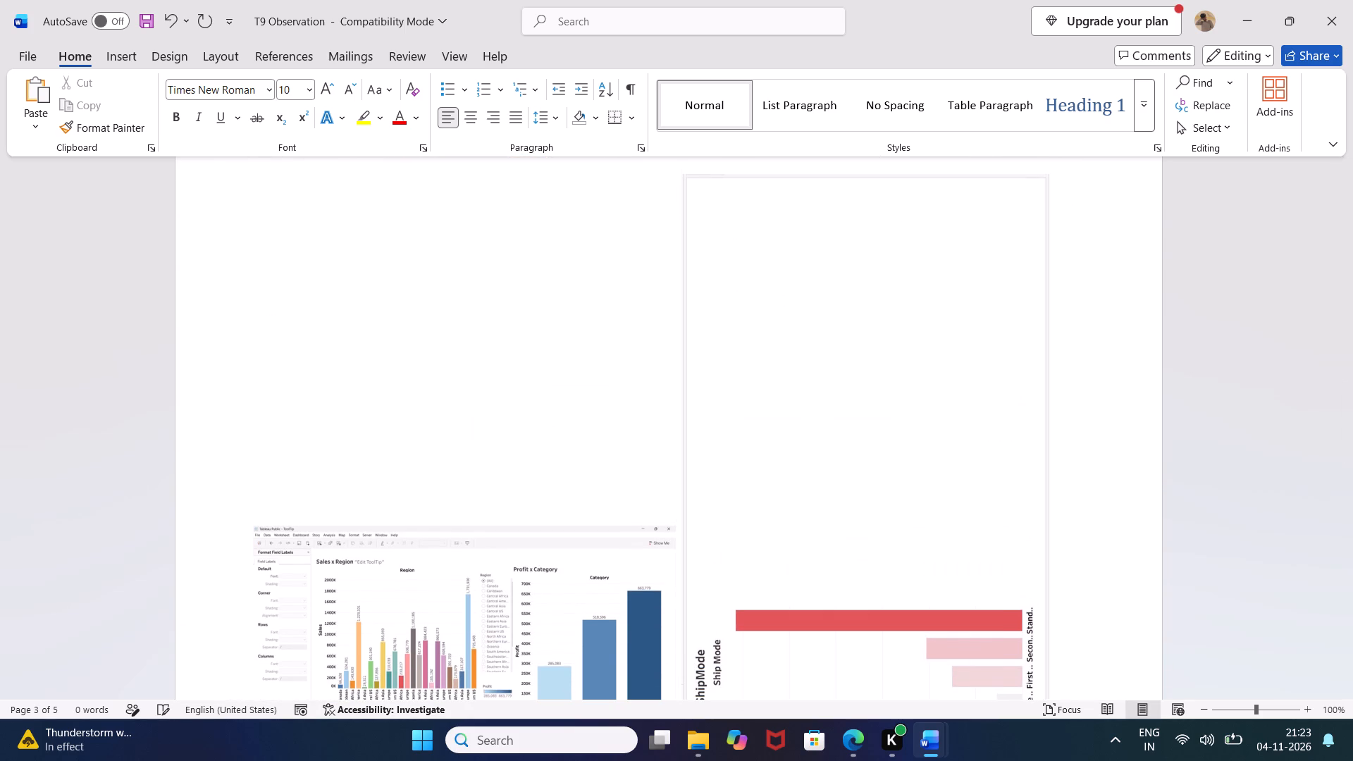
pyautogui.press('space')
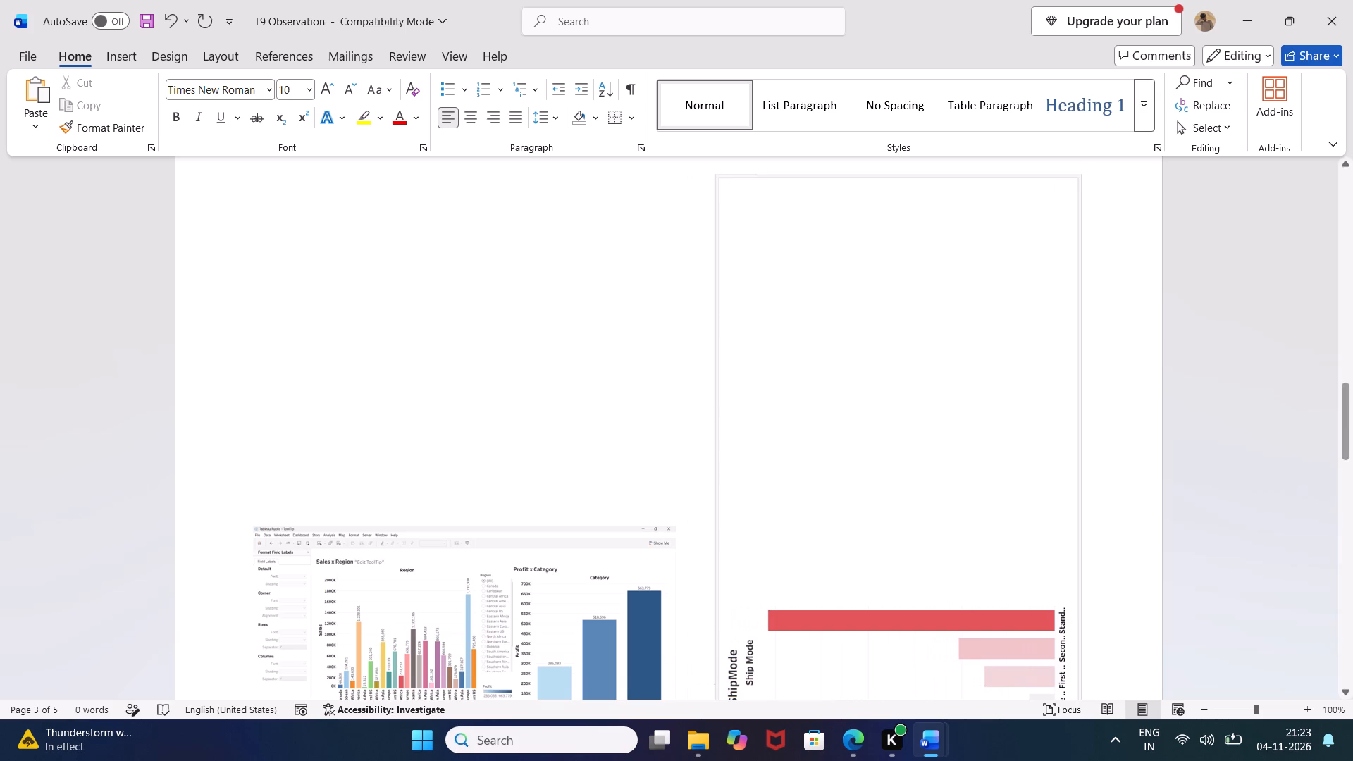
# On the last page, insert spaces before the Orders x CategorySubCategory chart to widen its gap from the rotated dashboard image.
pyautogui.scroll(-8, 1061, 376)
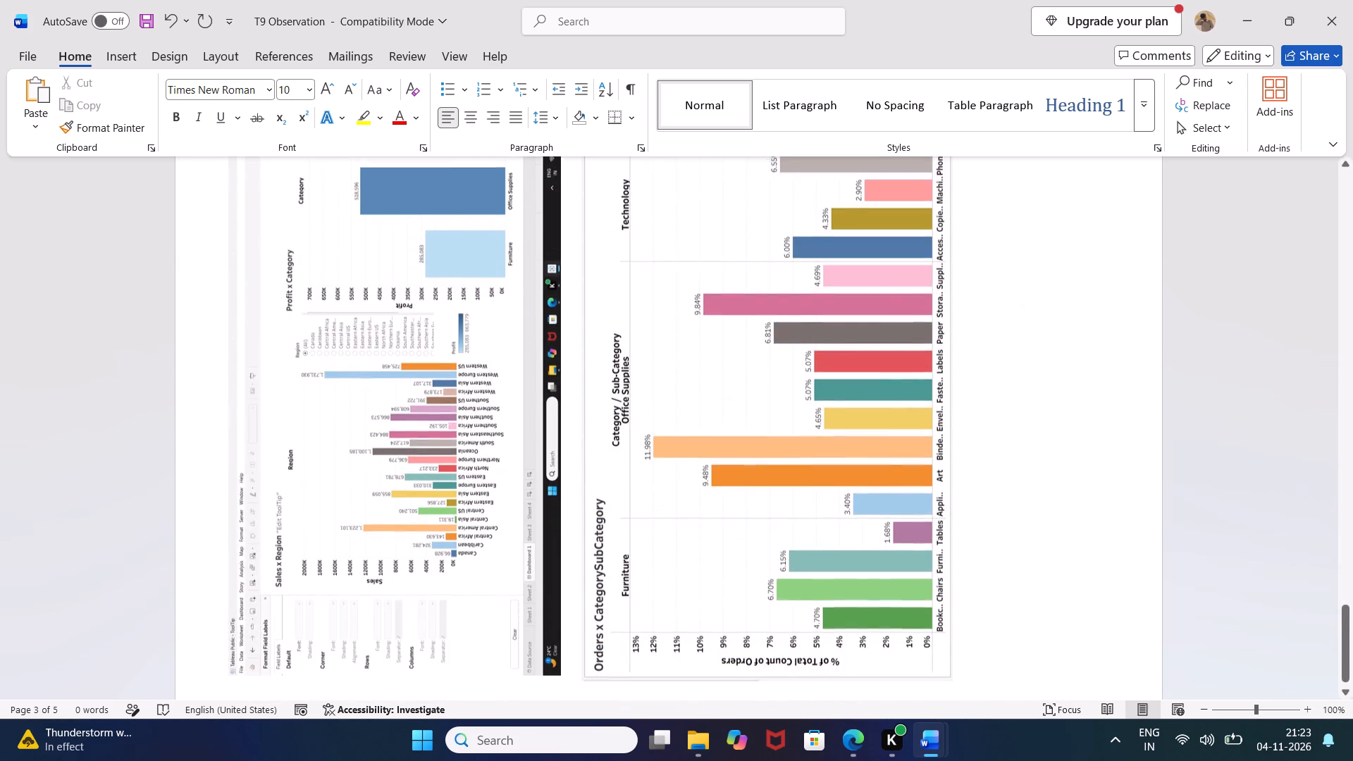
pyautogui.scroll(-1, 1061, 376)
pyautogui.click(985, 636)
pyautogui.press('Left')
pyautogui.press('Left')
pyautogui.press('Left')
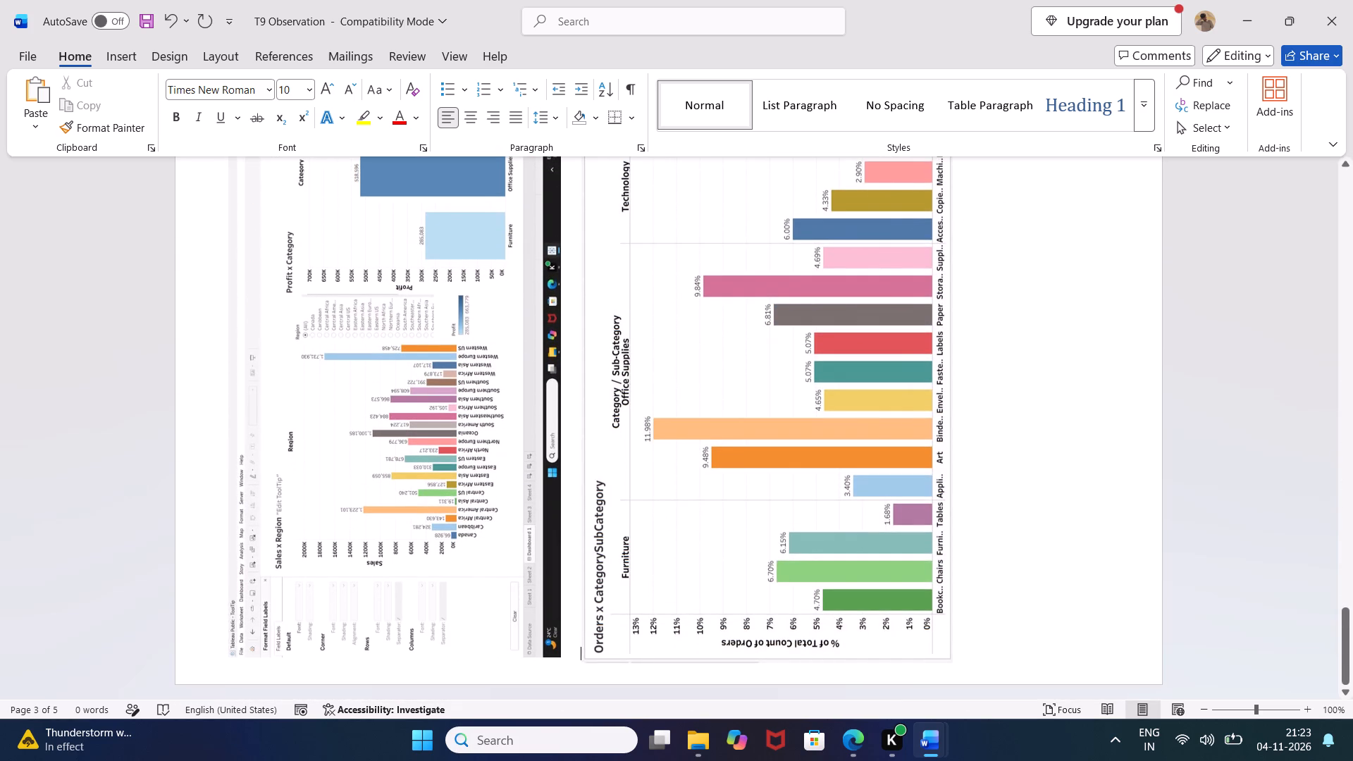
pyautogui.press('Left')
pyautogui.press('space')
pyautogui.press('space')
pyautogui.press('space')
pyautogui.press('space')
pyautogui.press('space')
pyautogui.press('space')
pyautogui.press('space')
pyautogui.press('space')
pyautogui.press('space')
pyautogui.press('space')
pyautogui.press('space')
pyautogui.press('space')
pyautogui.press('space')
pyautogui.press('space')
pyautogui.press('space')
pyautogui.press('space')
pyautogui.press('space')
pyautogui.press('space')
pyautogui.press('space')
pyautogui.press('space')
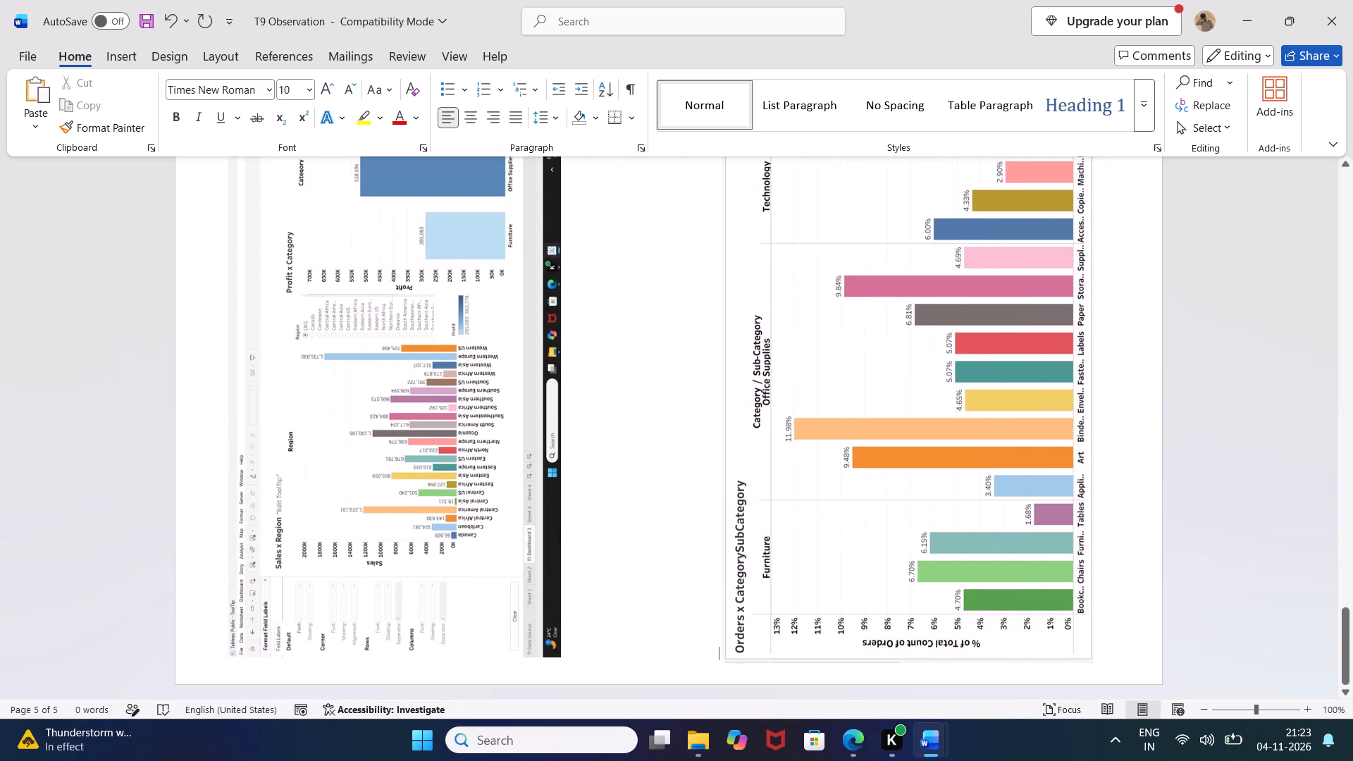
# Save the T9 Observation document.
pyautogui.scroll(9, 789, 547)
pyautogui.scroll(-3, 789, 547)
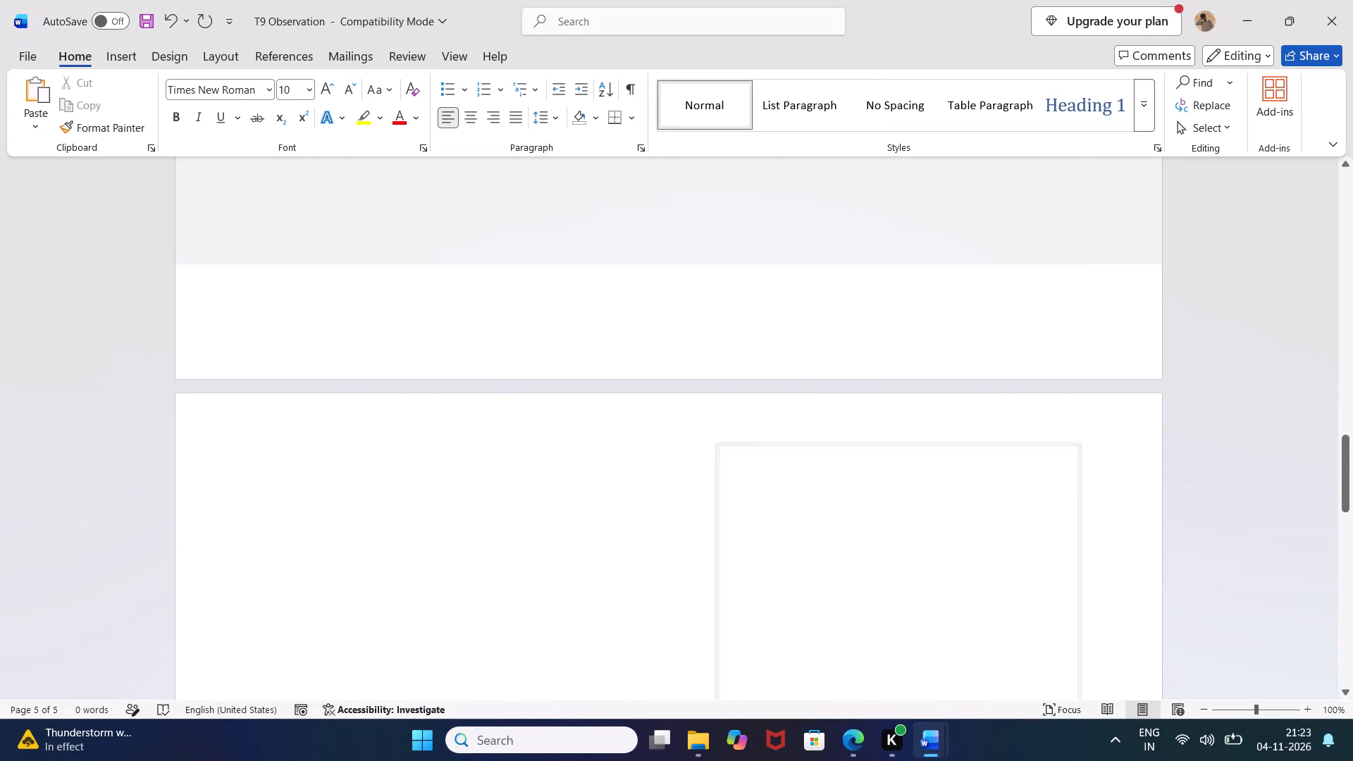
pyautogui.hotkey('ctrl', 's')
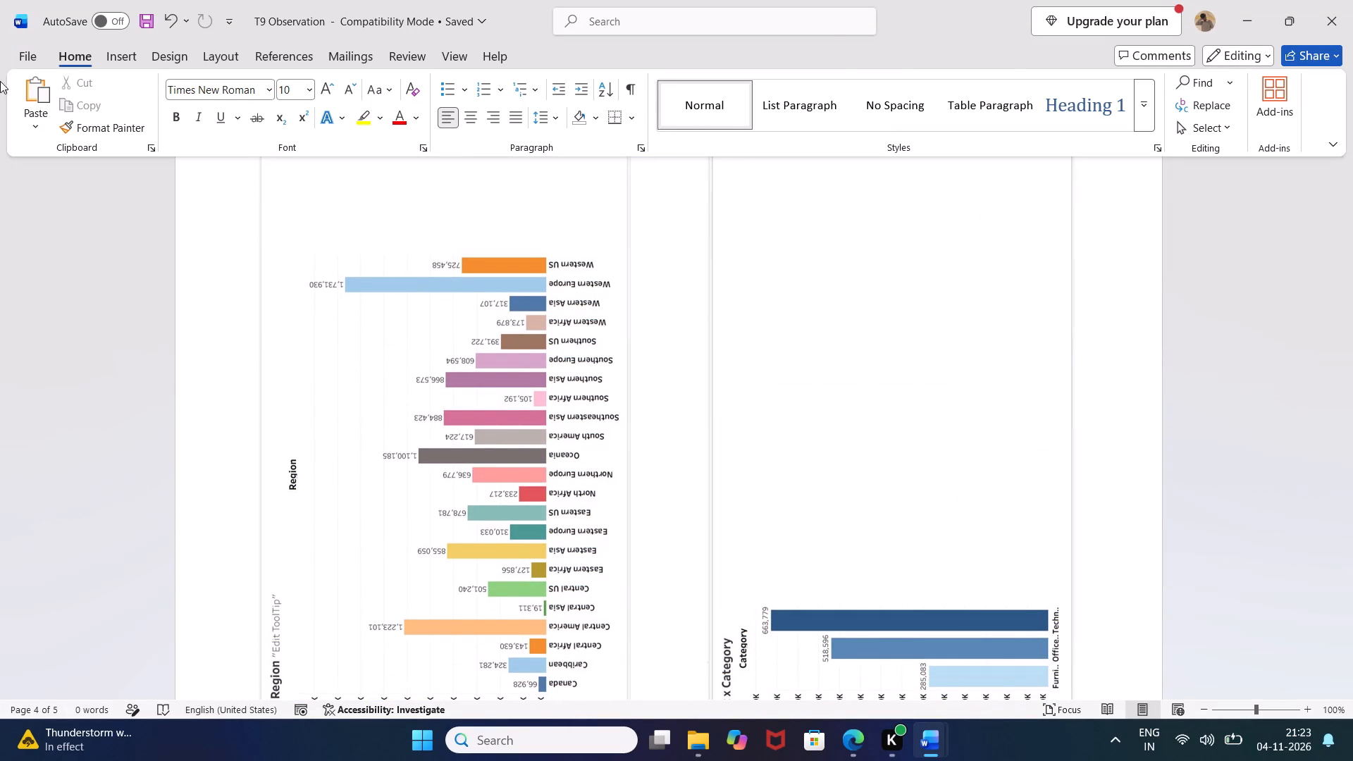
# Check the layout of all T9 Observation pages in the print preview and return to the document.
pyautogui.click(39, 52)
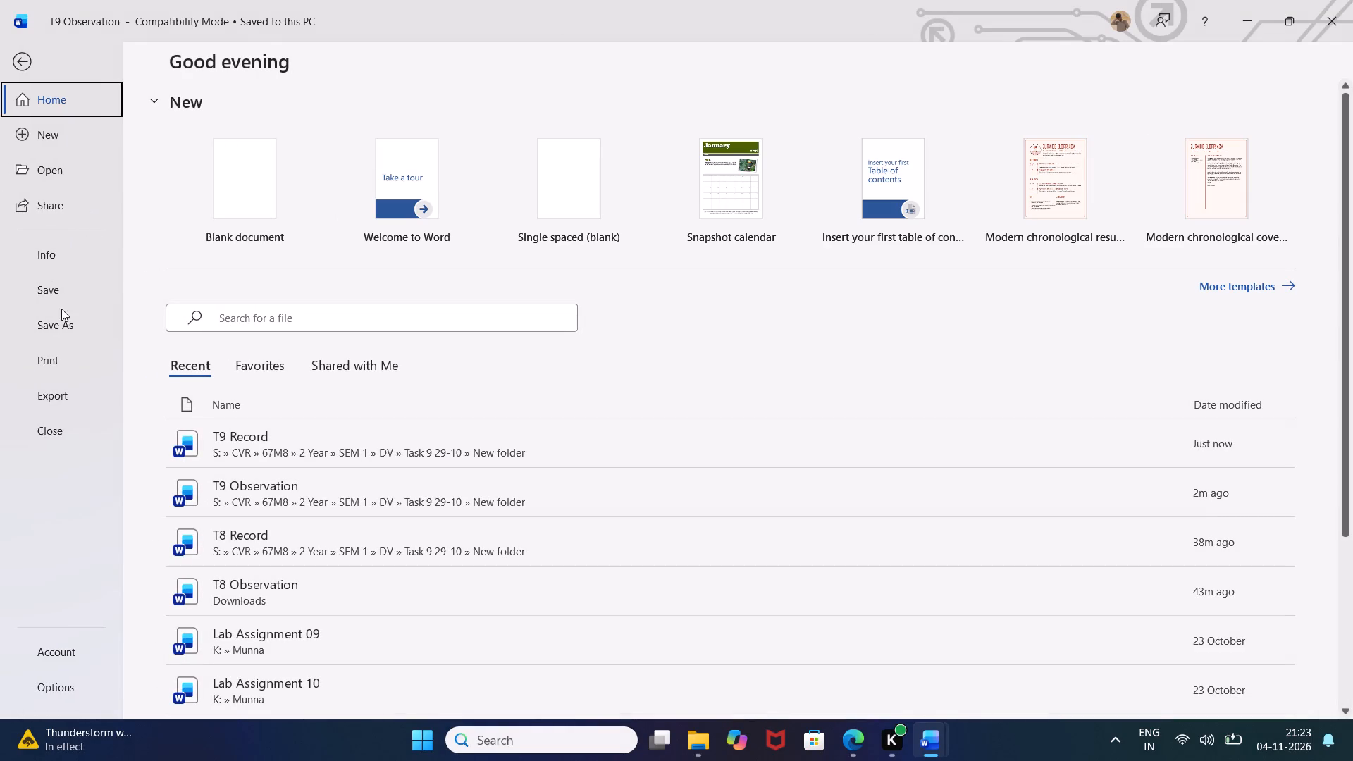
pyautogui.click(75, 361)
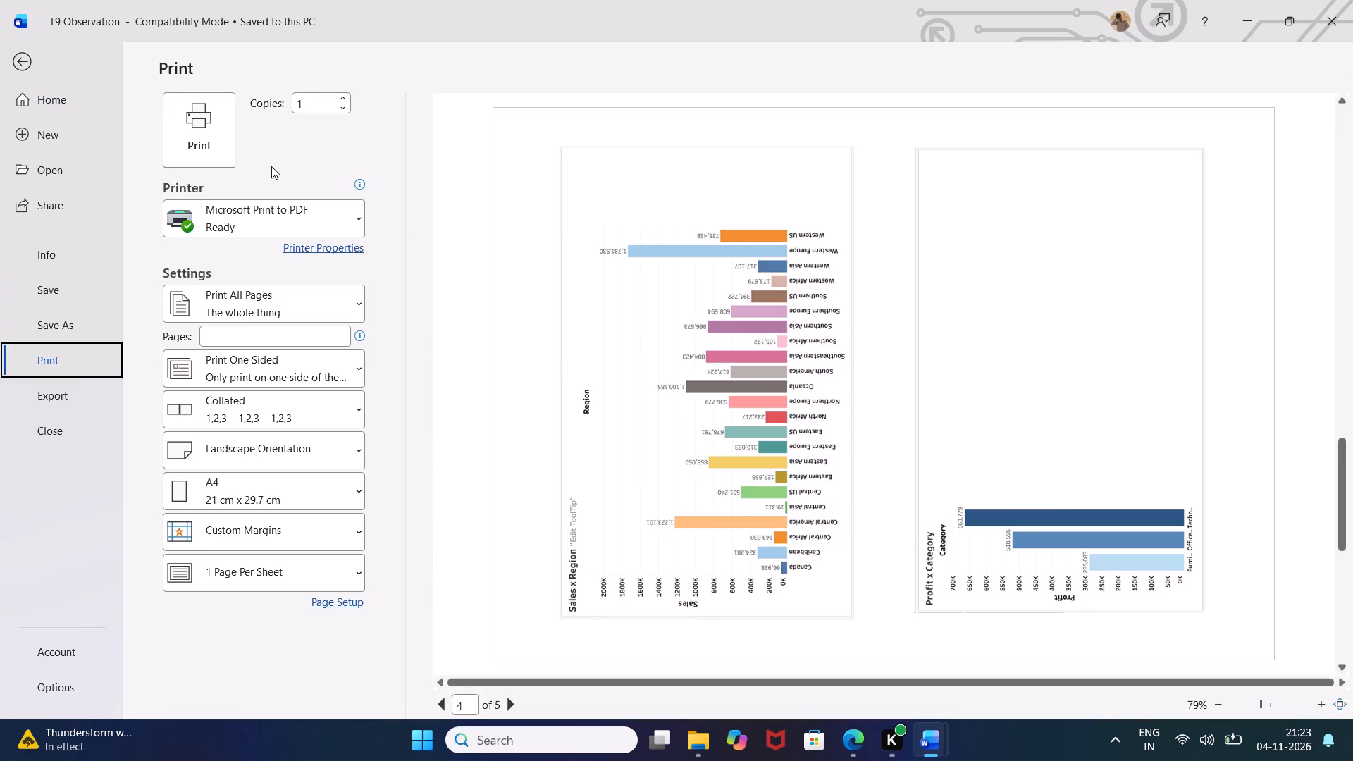
pyautogui.scroll(11, 595, 329)
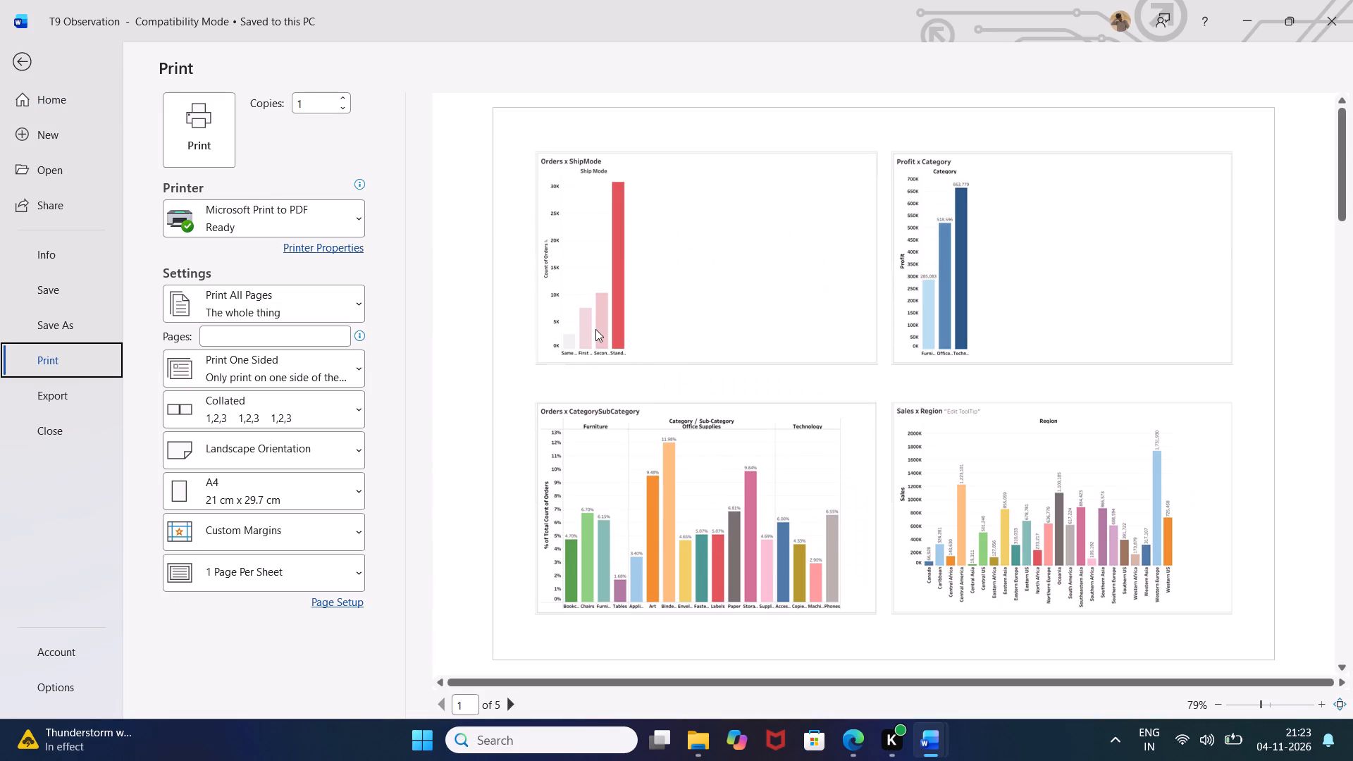
pyautogui.scroll(2, 595, 329)
pyautogui.click(510, 707)
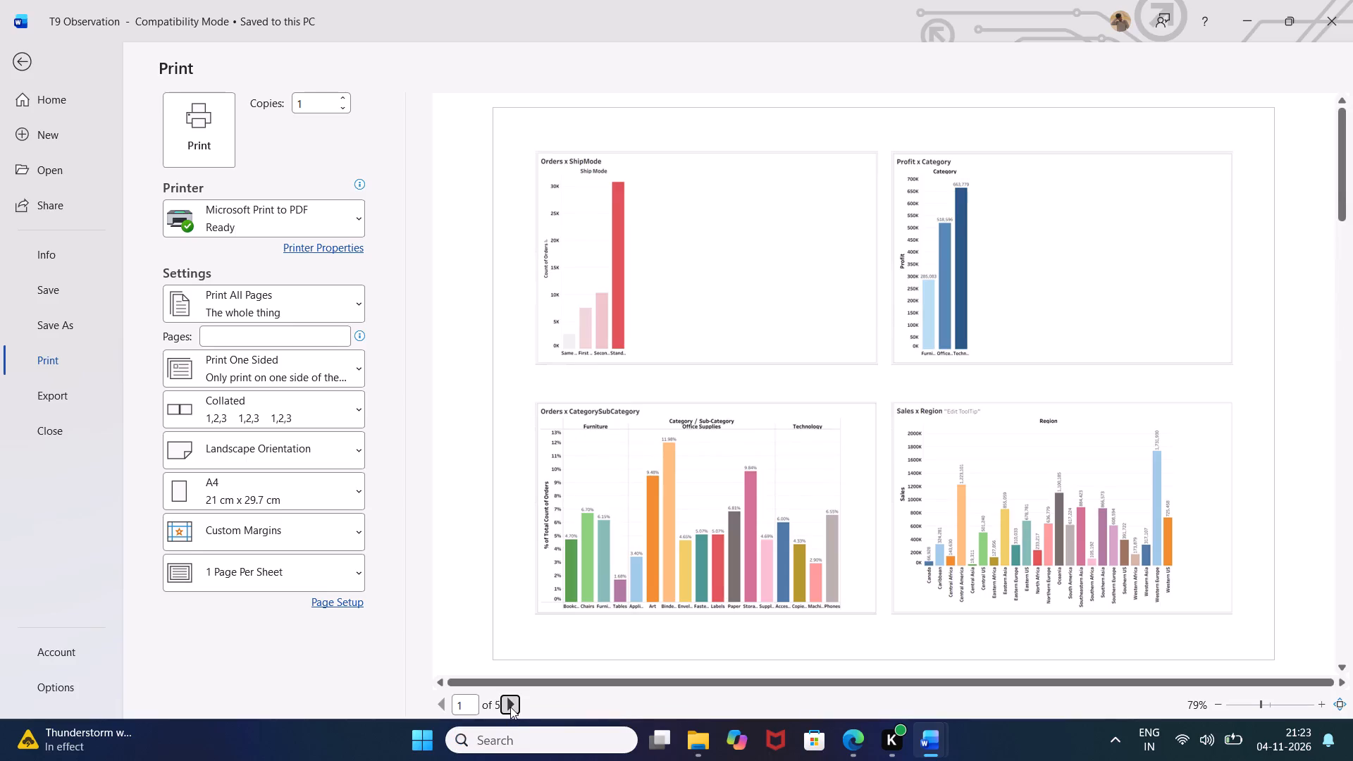
pyautogui.scroll(-1, 631, 547)
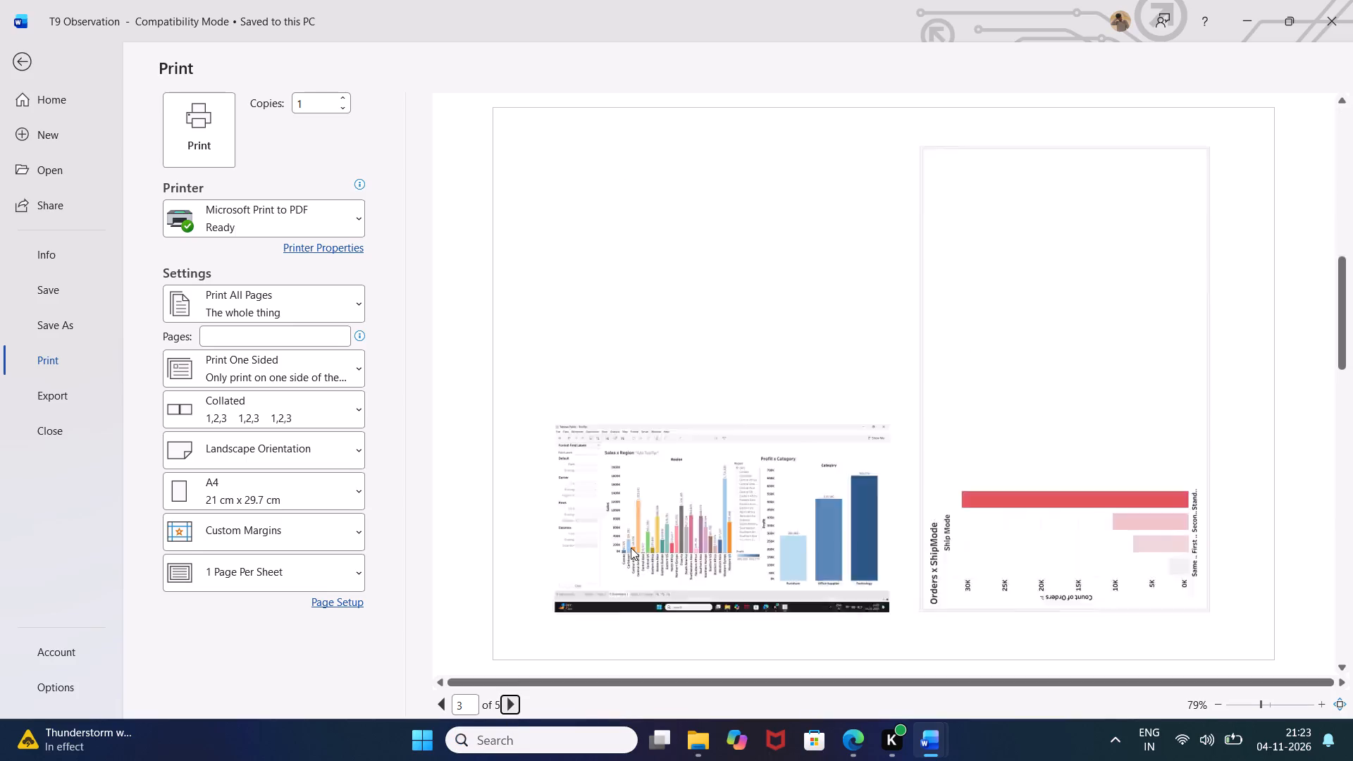
pyautogui.scroll(-2, 631, 547)
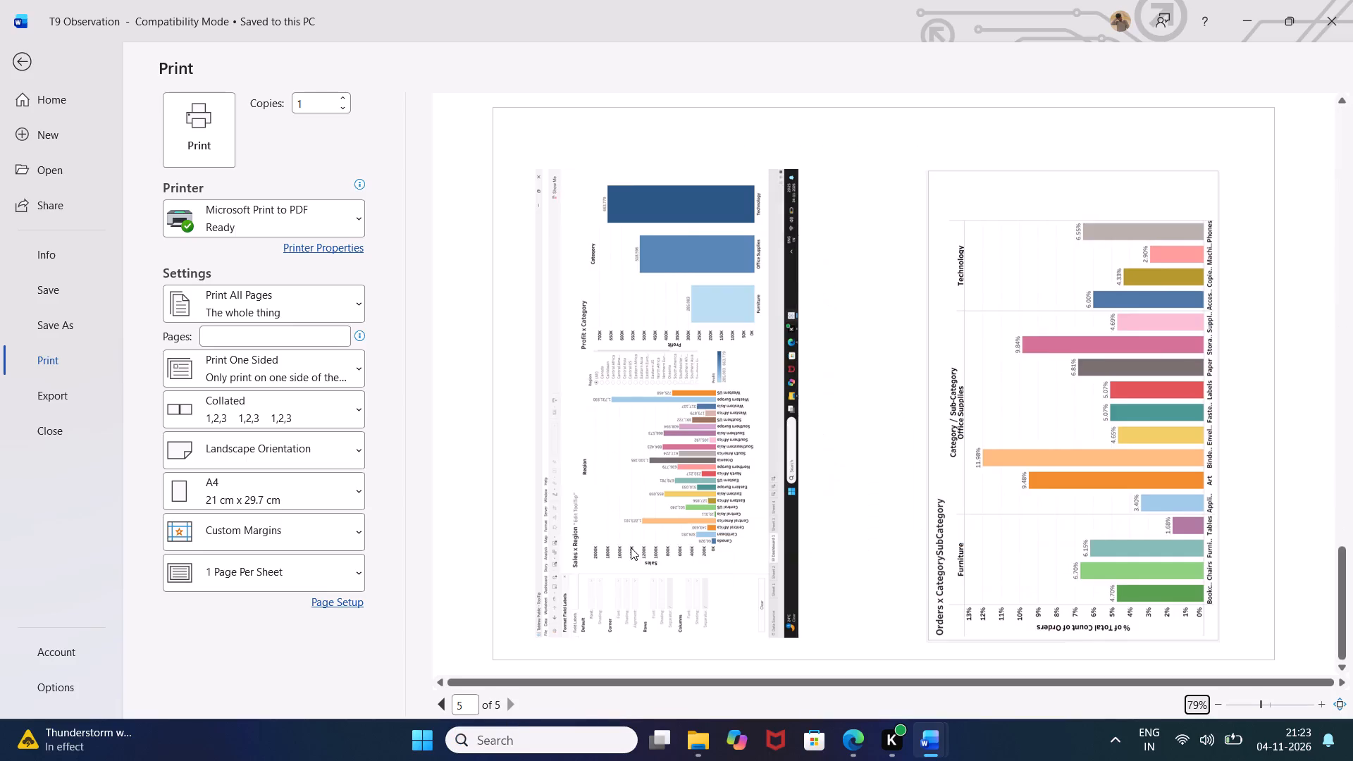
pyautogui.scroll(6, 631, 547)
pyautogui.moveTo(49, 183); pyautogui.dragTo(85, 106)
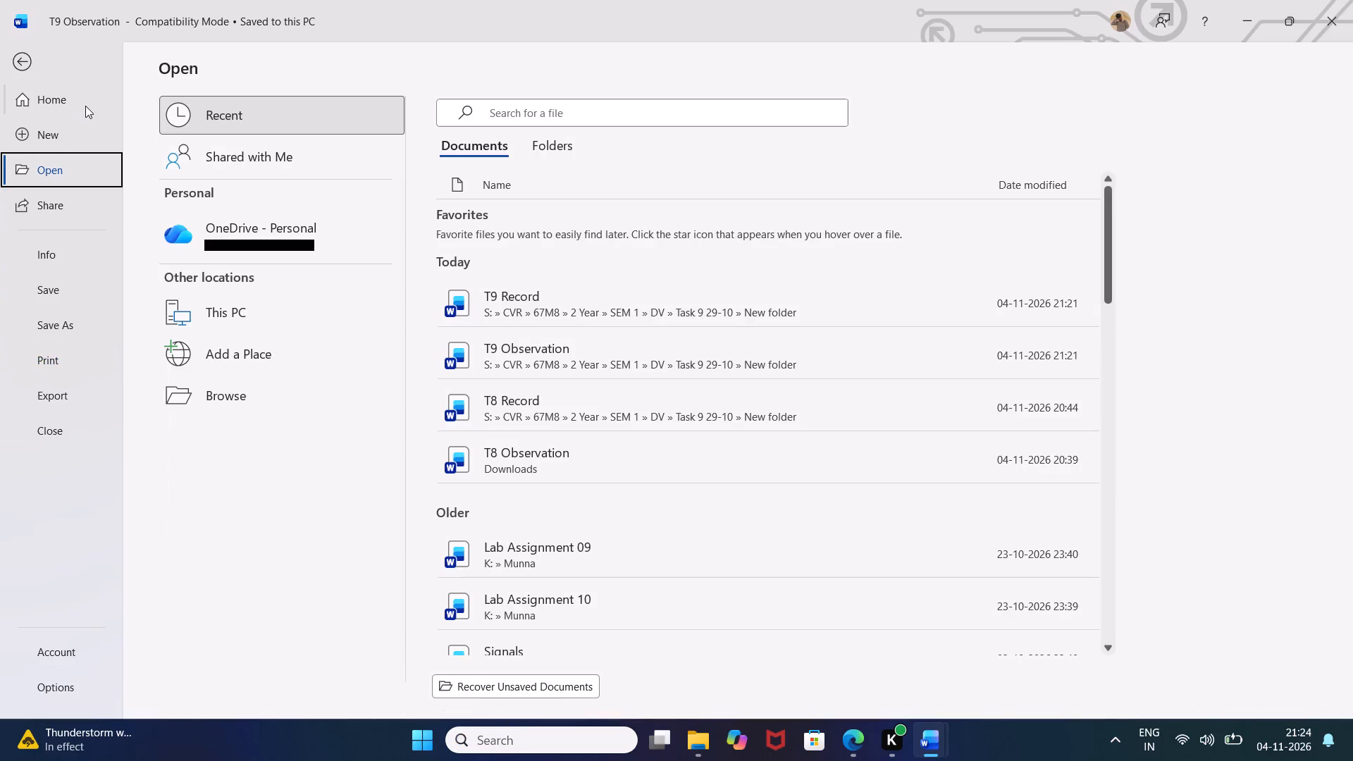
pyautogui.click(22, 64)
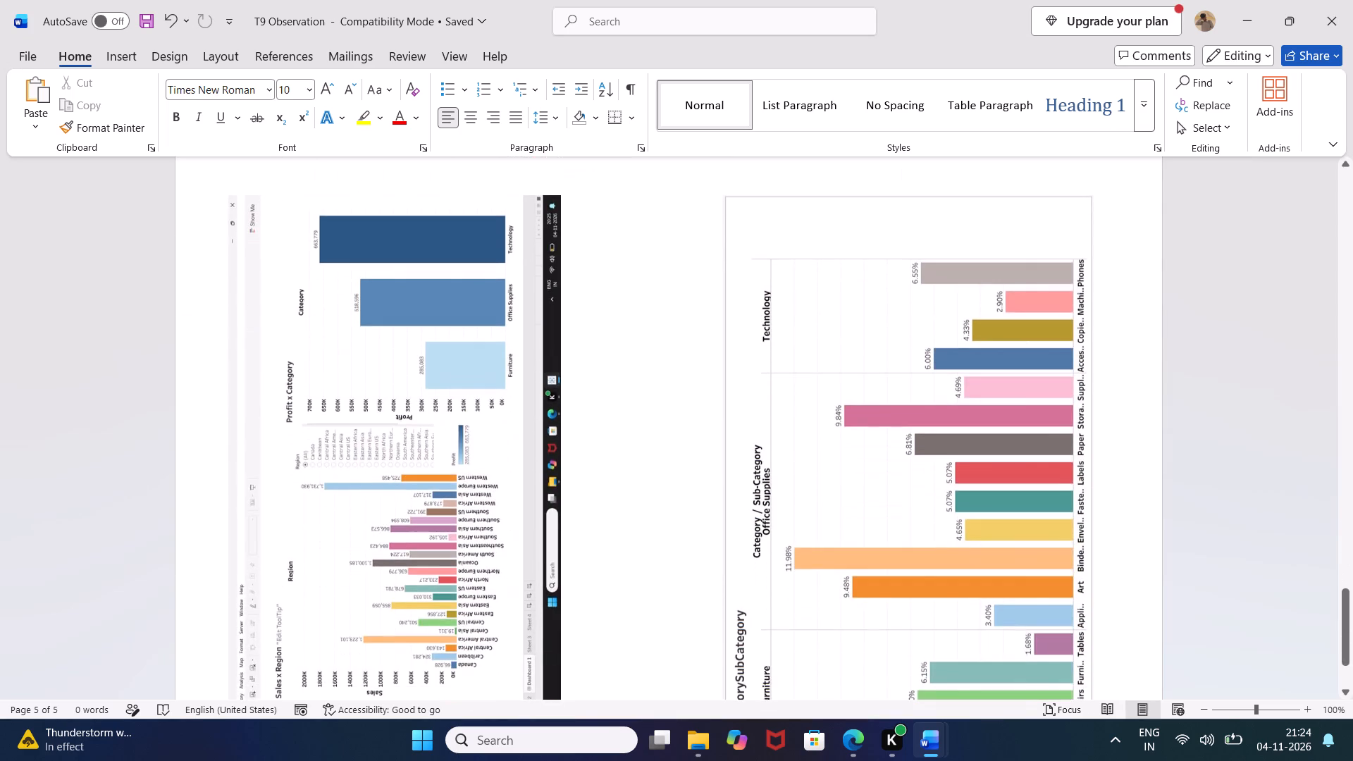
# Try to remove the blank second page by deleting the empty lines before the dashboard image on page 3.
pyautogui.keyDown('ctrl'); pyautogui.scroll(-10, 583, 303); pyautogui.keyUp('ctrl')
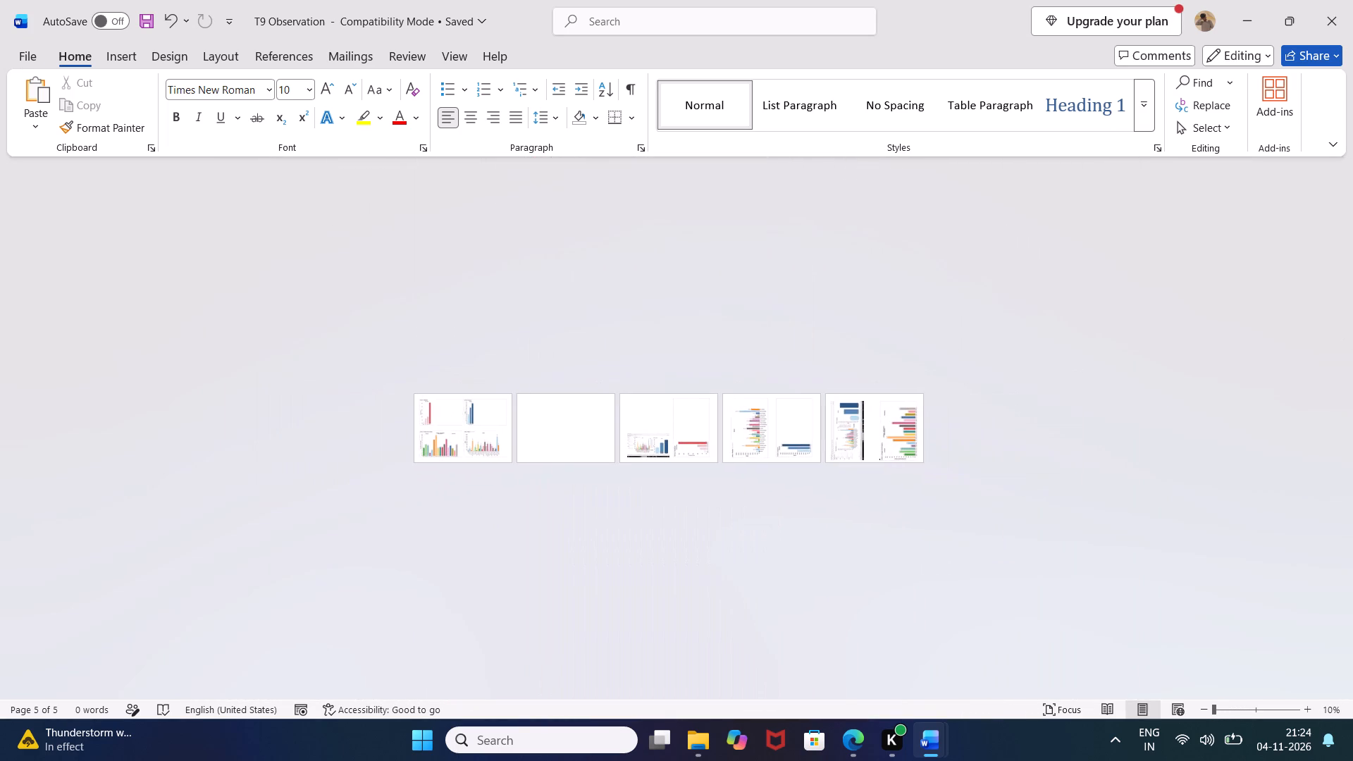
pyautogui.keyDown('ctrl'); pyautogui.scroll(2, 583, 303); pyautogui.keyUp('ctrl')
pyautogui.rightClick(500, 304)
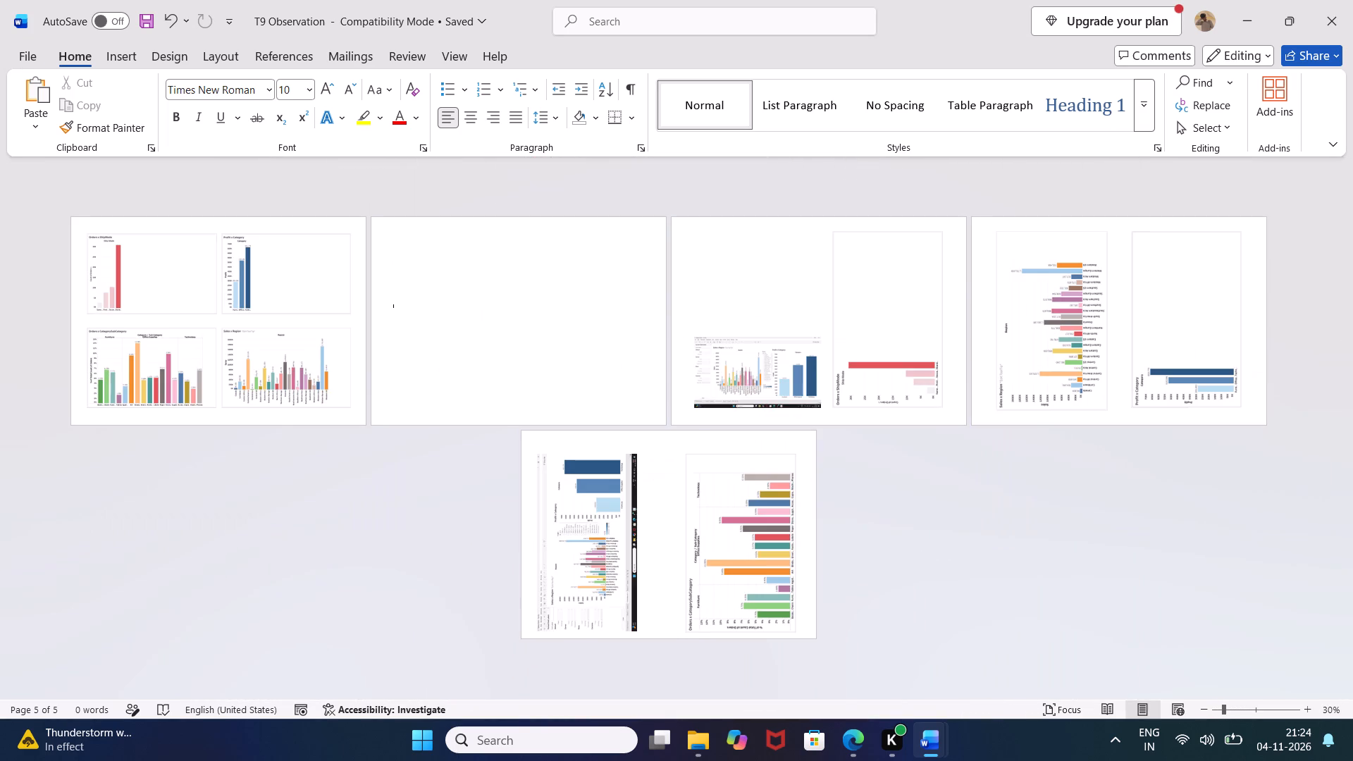
pyautogui.click(486, 326)
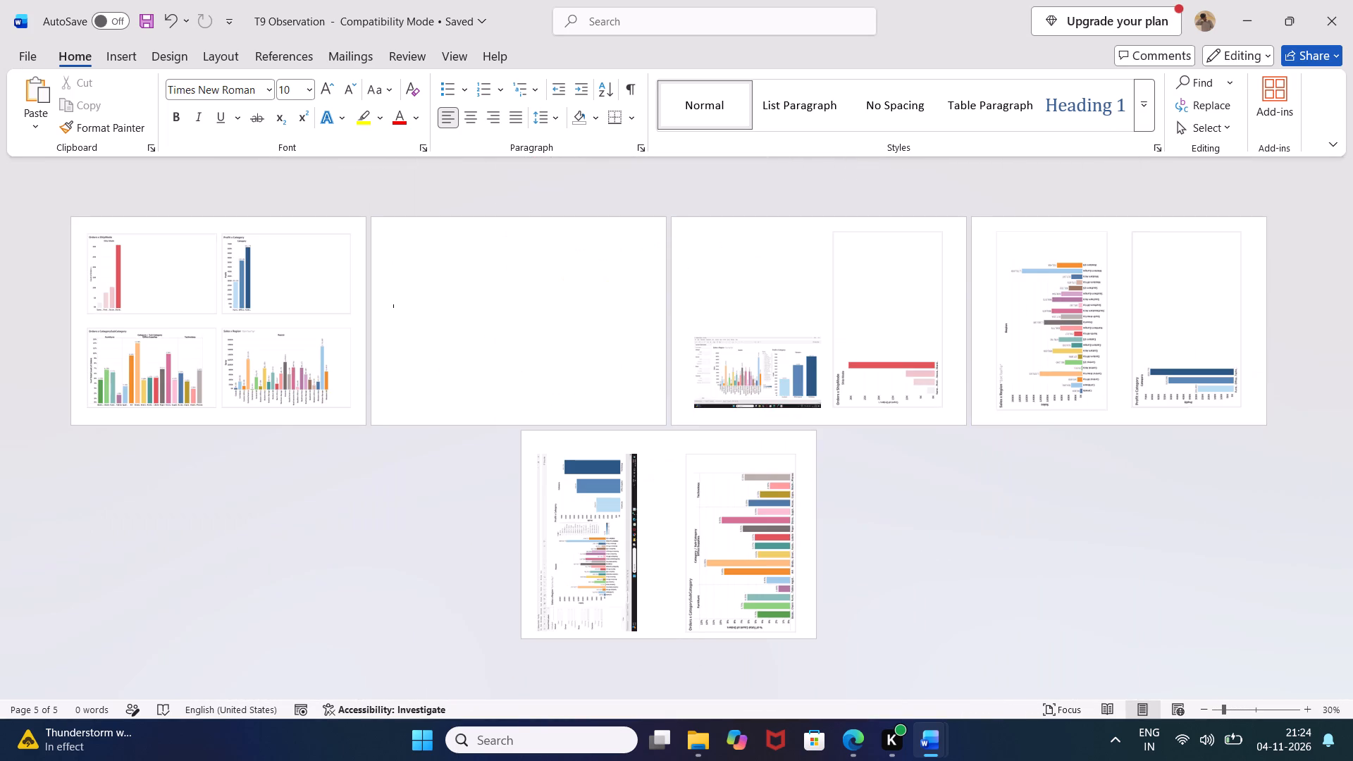
pyautogui.click(479, 326)
pyautogui.click(643, 392)
pyautogui.click(690, 406)
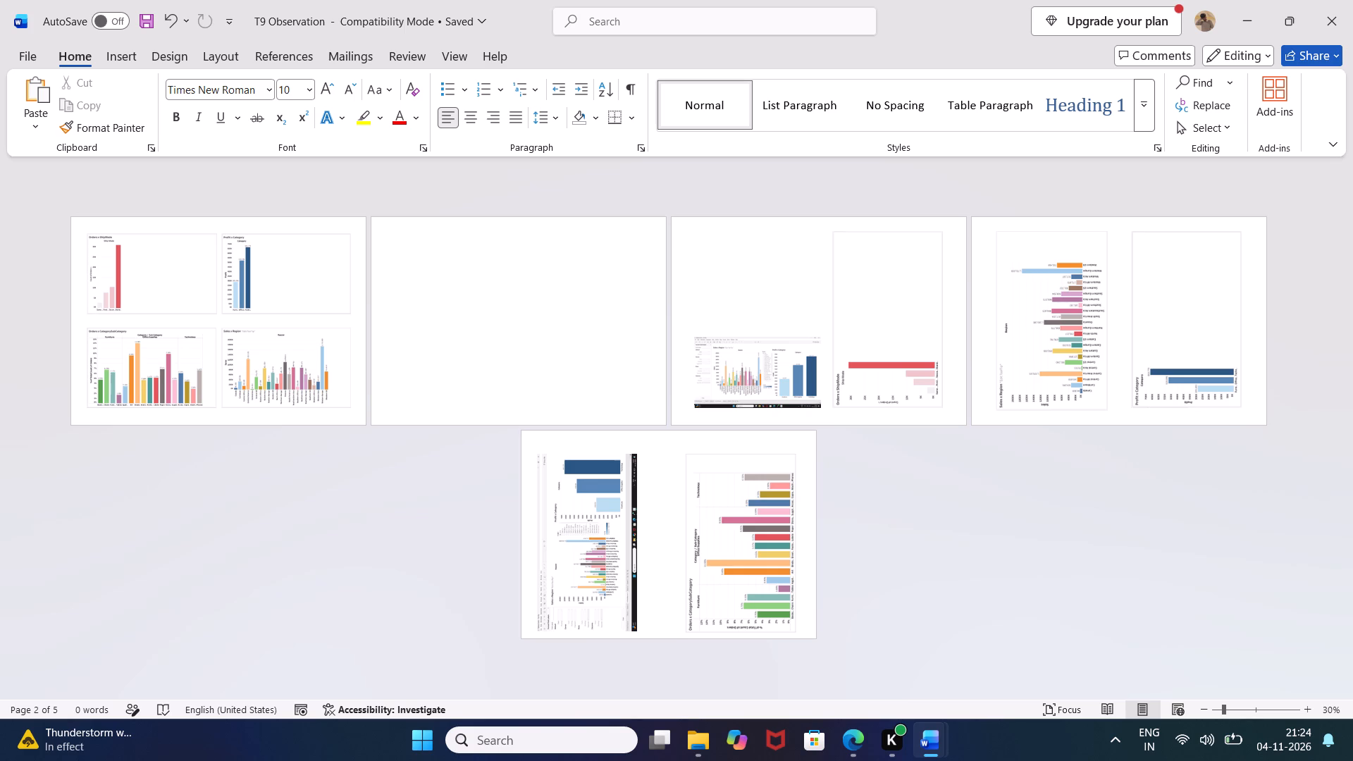
pyautogui.click(690, 406)
pyautogui.press('BackSpace')
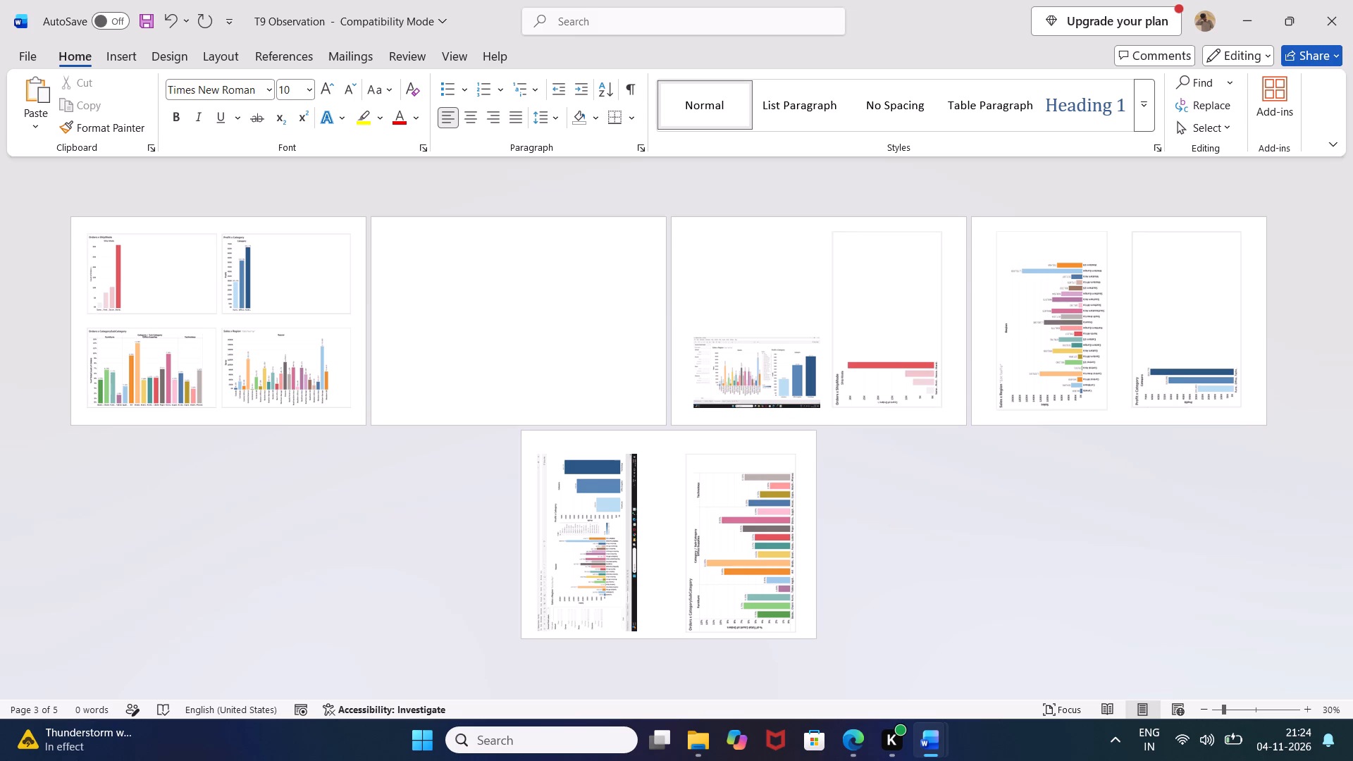
pyautogui.press('BackSpace')
pyautogui.press('BackSpace')
pyautogui.press('BackSpace')
pyautogui.press('BackSpace')
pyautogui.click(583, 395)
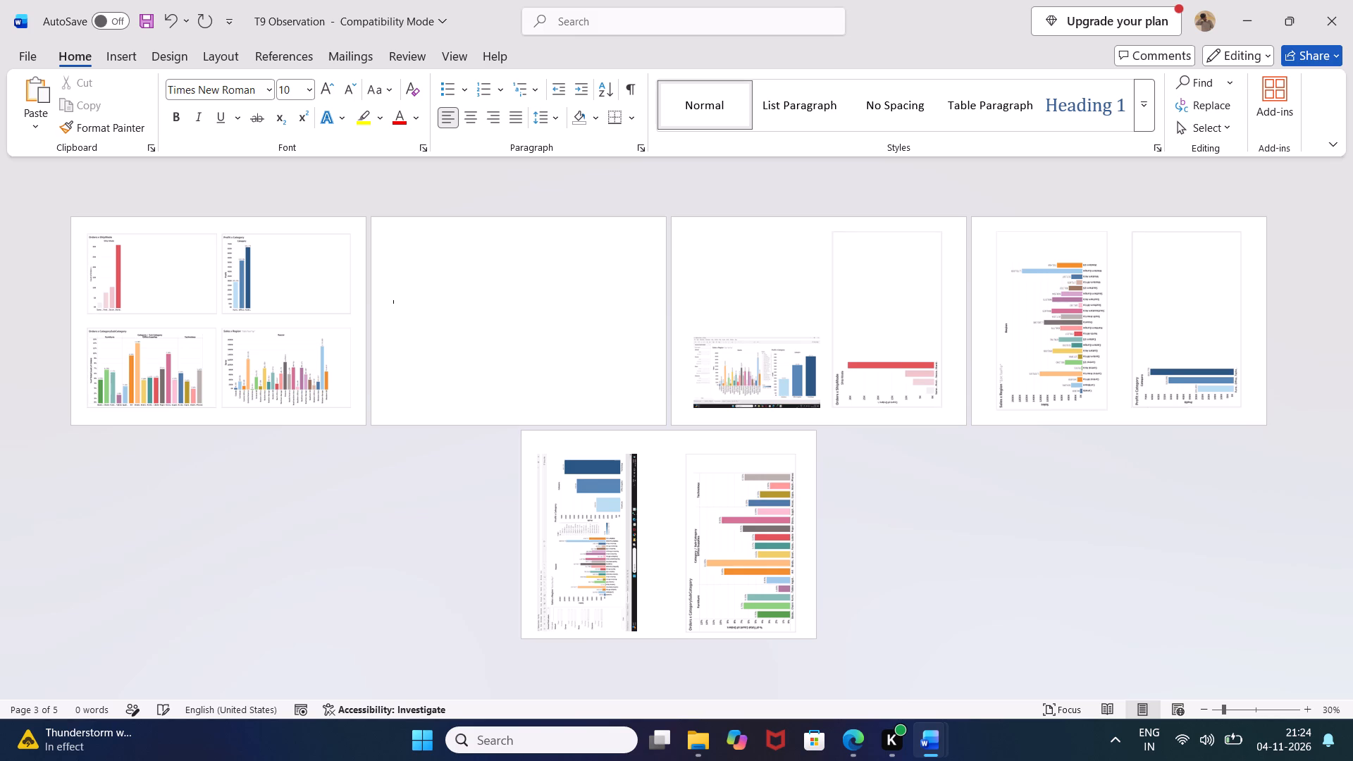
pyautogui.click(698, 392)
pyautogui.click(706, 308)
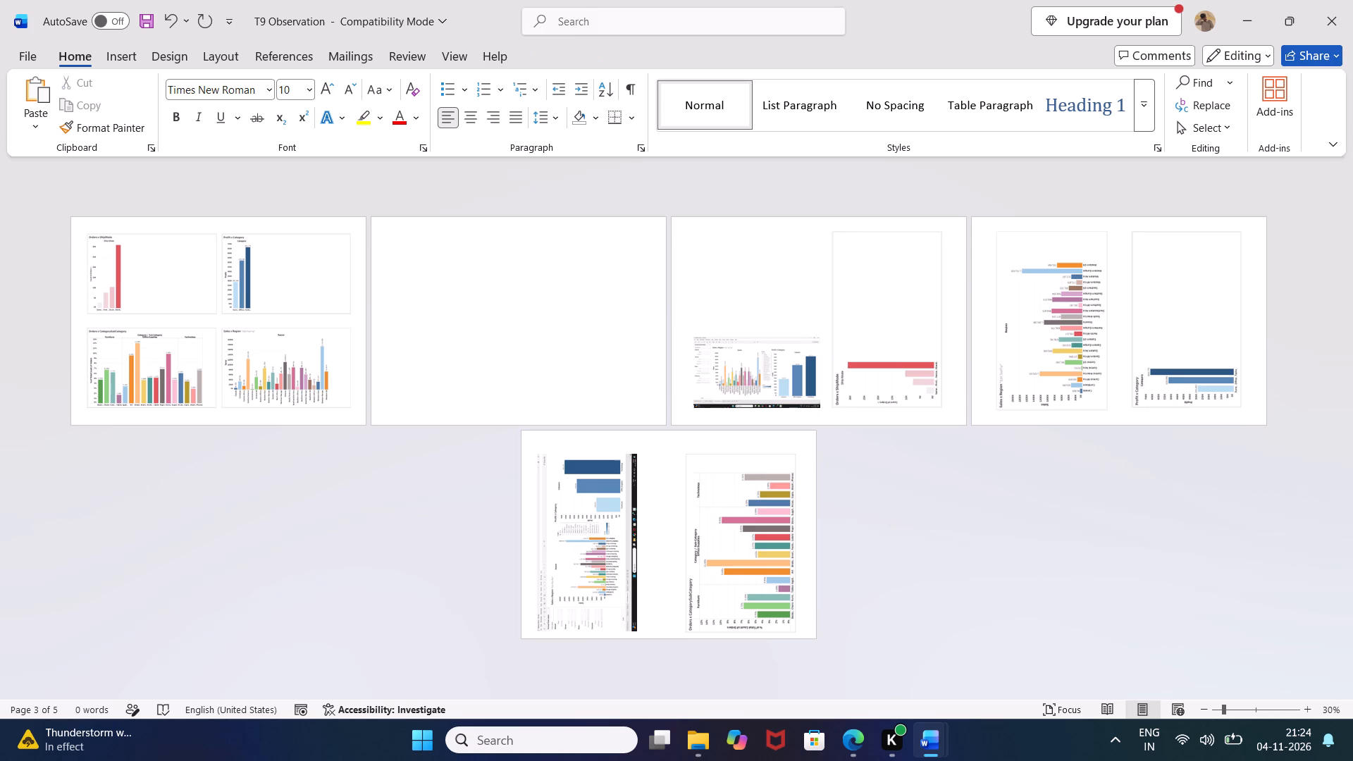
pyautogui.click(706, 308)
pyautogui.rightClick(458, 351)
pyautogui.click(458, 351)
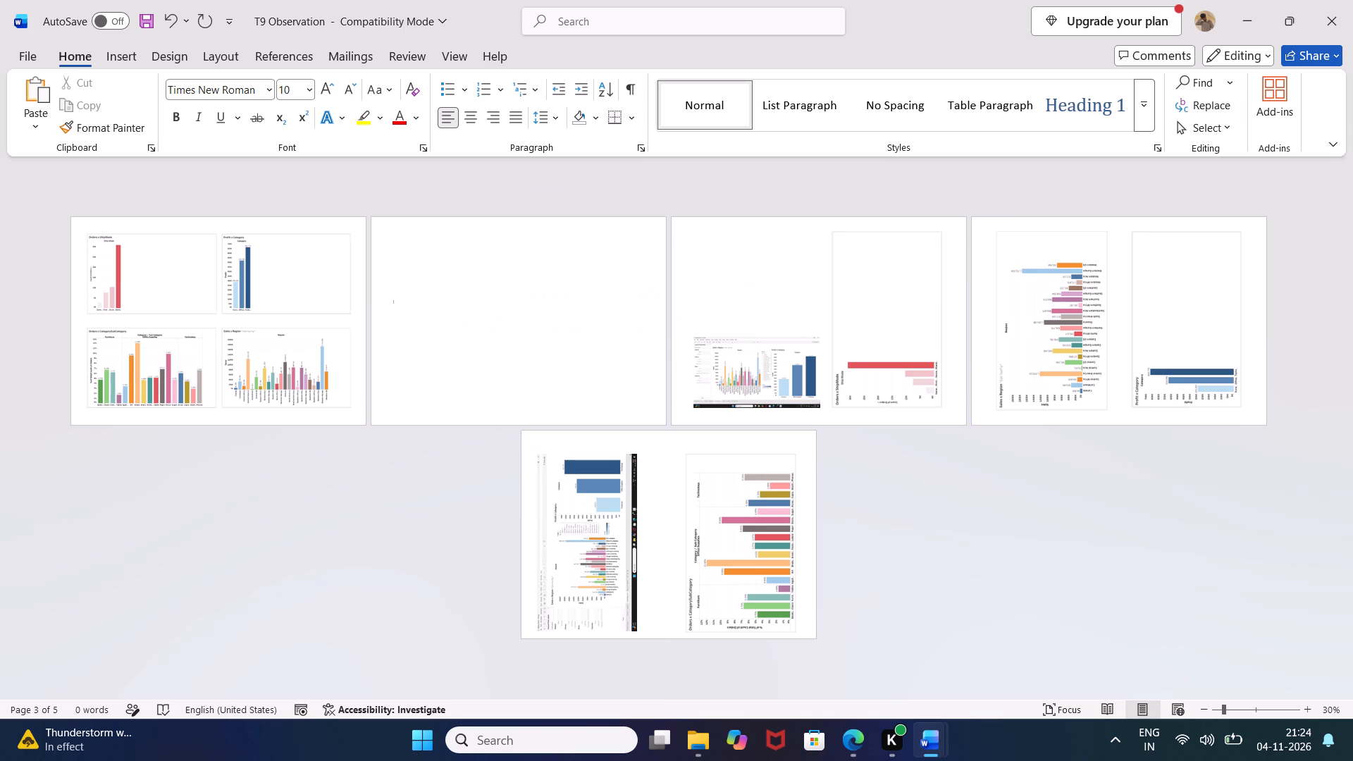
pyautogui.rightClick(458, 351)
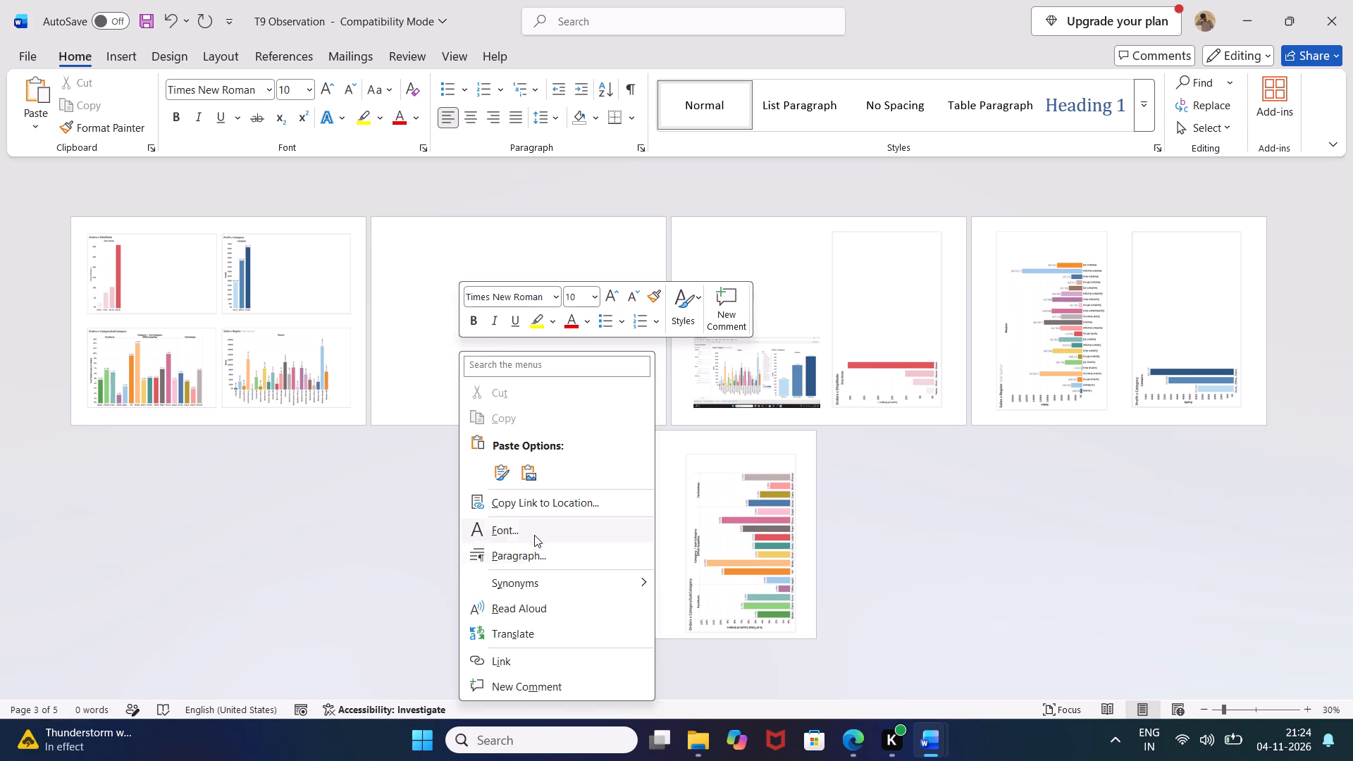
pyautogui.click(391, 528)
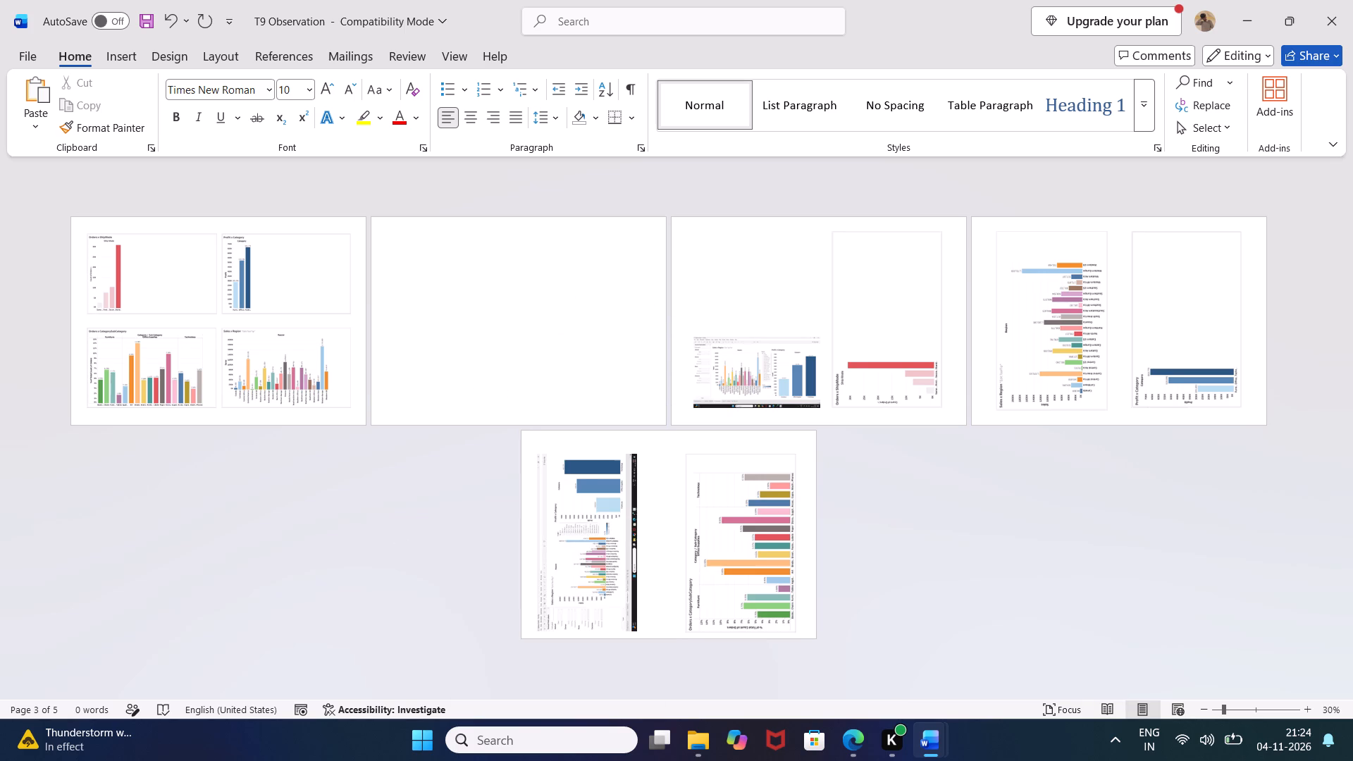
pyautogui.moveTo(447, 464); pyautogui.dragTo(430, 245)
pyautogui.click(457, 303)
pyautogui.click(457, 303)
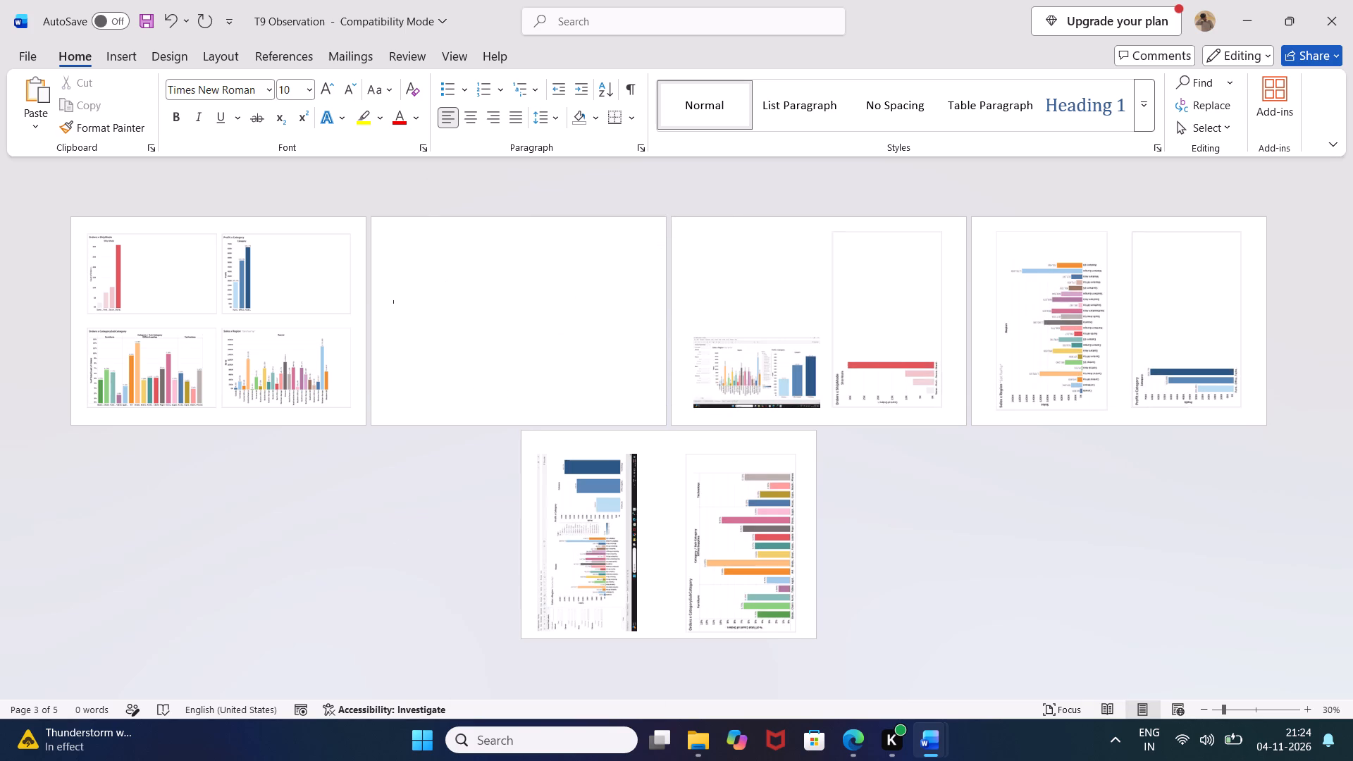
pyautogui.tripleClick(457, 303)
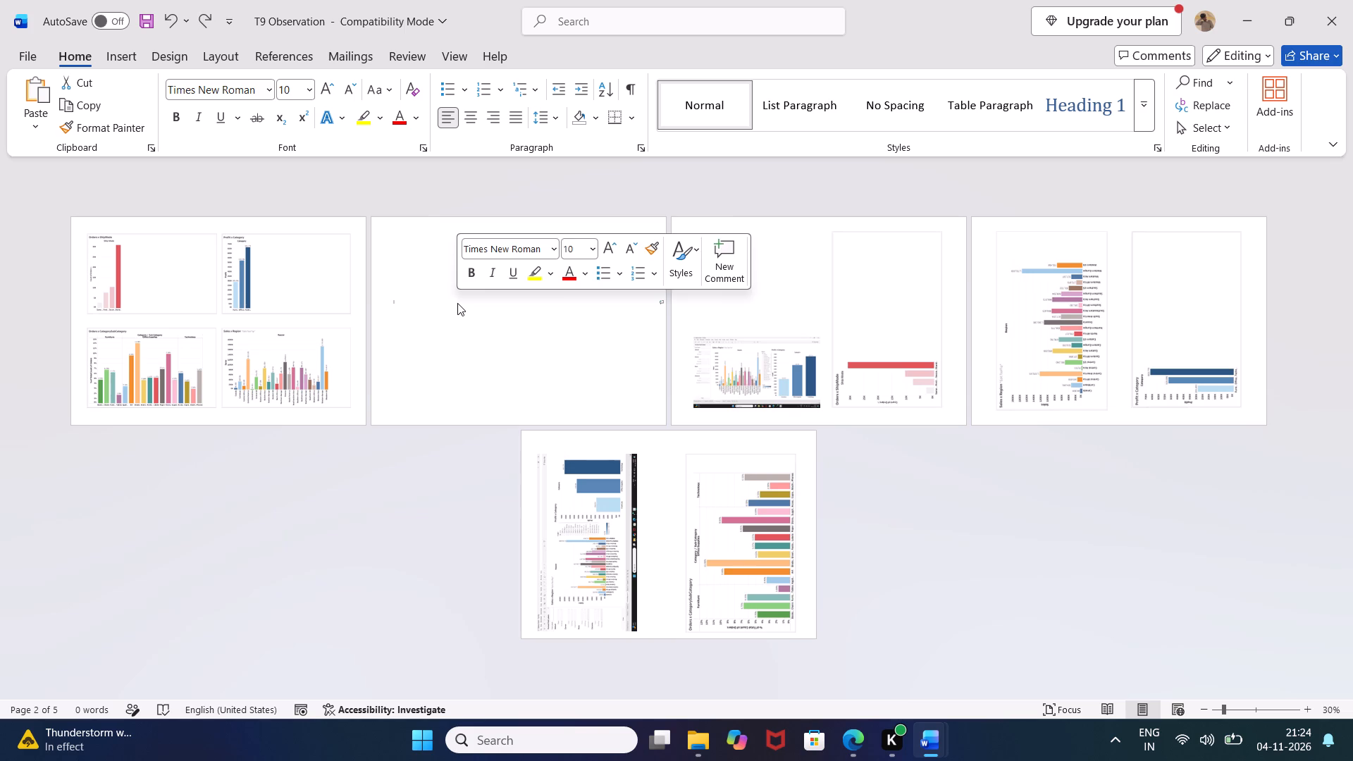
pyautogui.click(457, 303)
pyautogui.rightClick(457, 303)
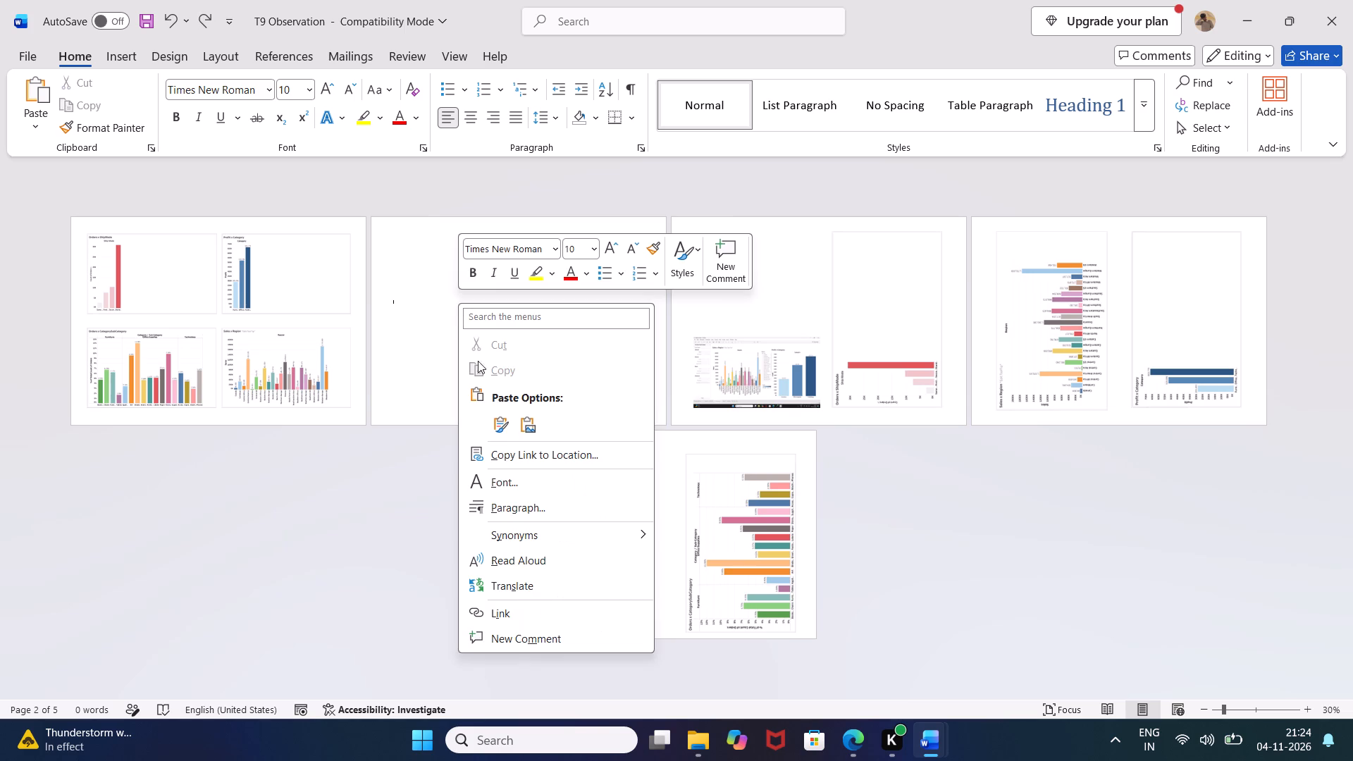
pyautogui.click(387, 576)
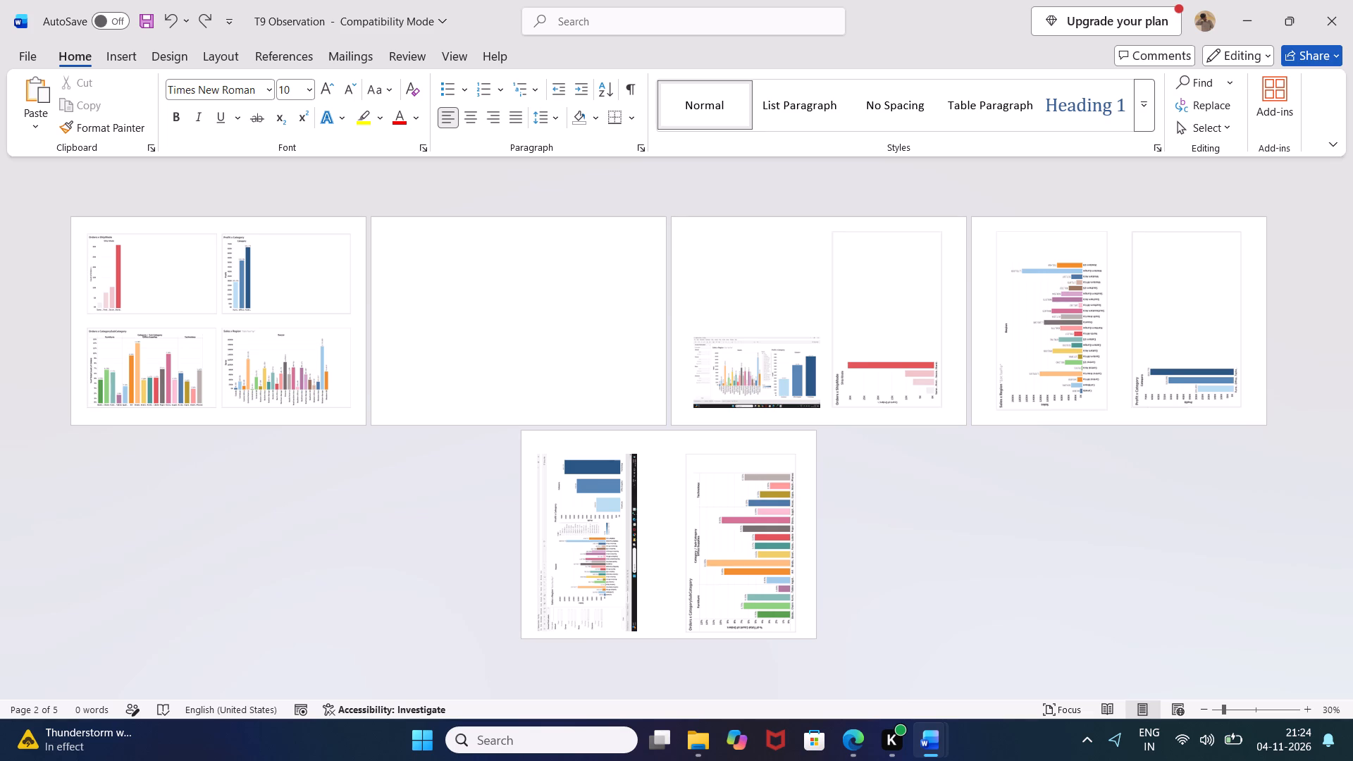
# Print only pages 1,3,4,5 of T9 Observation with Microsoft Print to PDF.
pyautogui.click(30, 51)
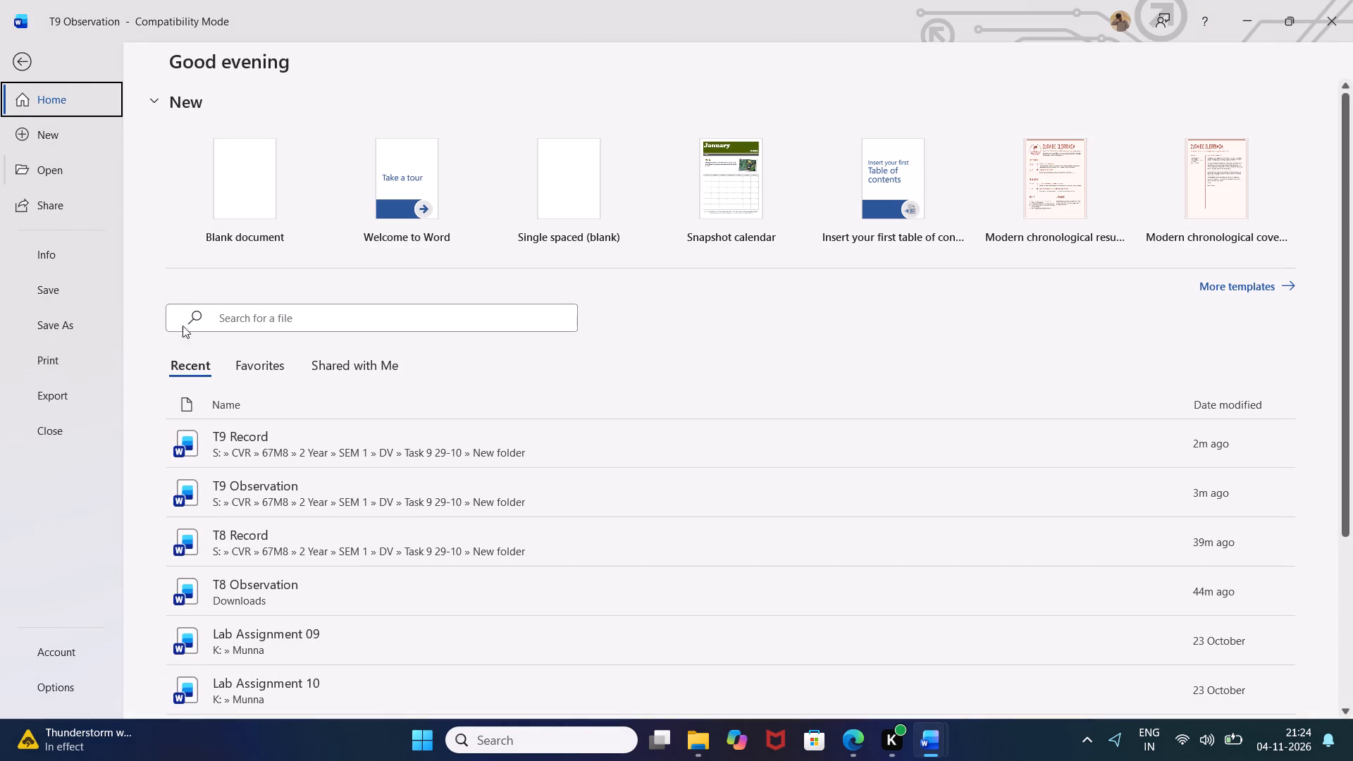
pyautogui.click(67, 355)
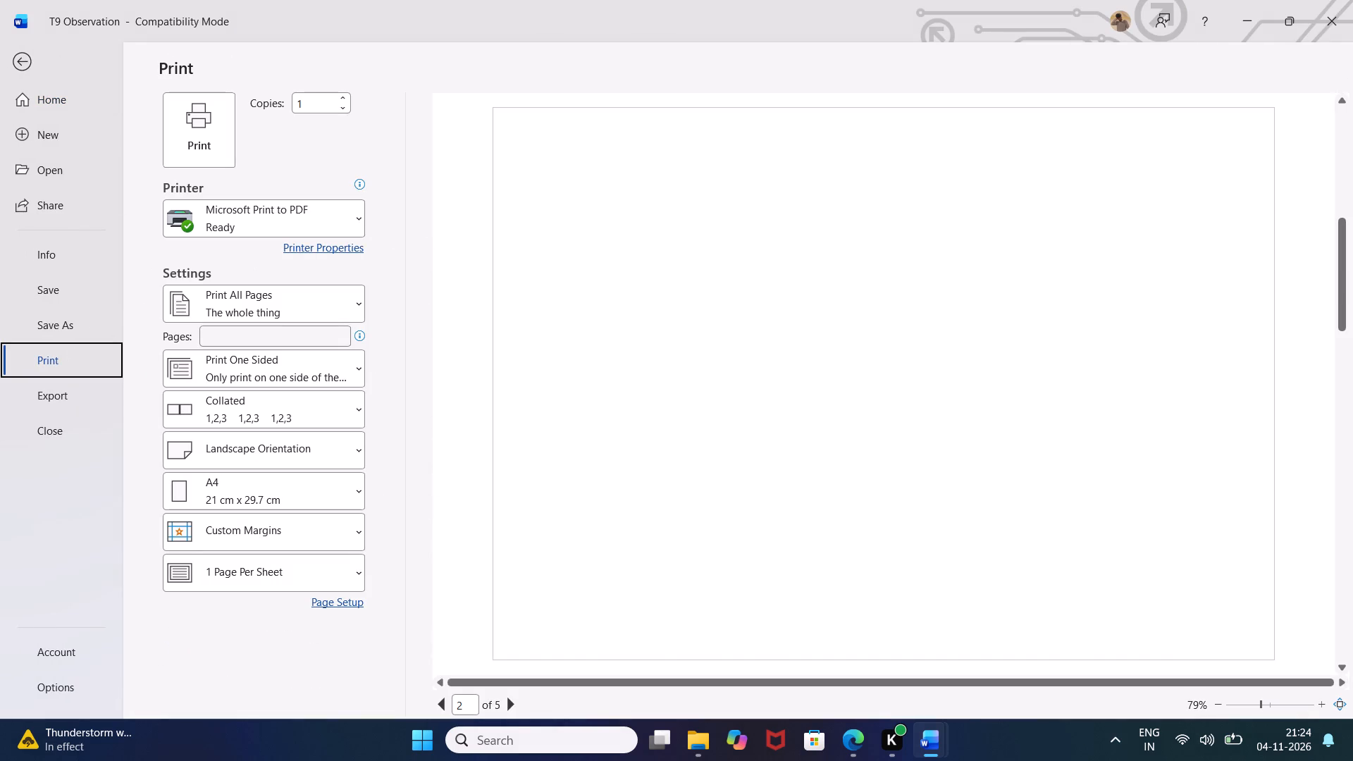
pyautogui.click(246, 338)
pyautogui.write('1,3,4,5')
pyautogui.press('Return')
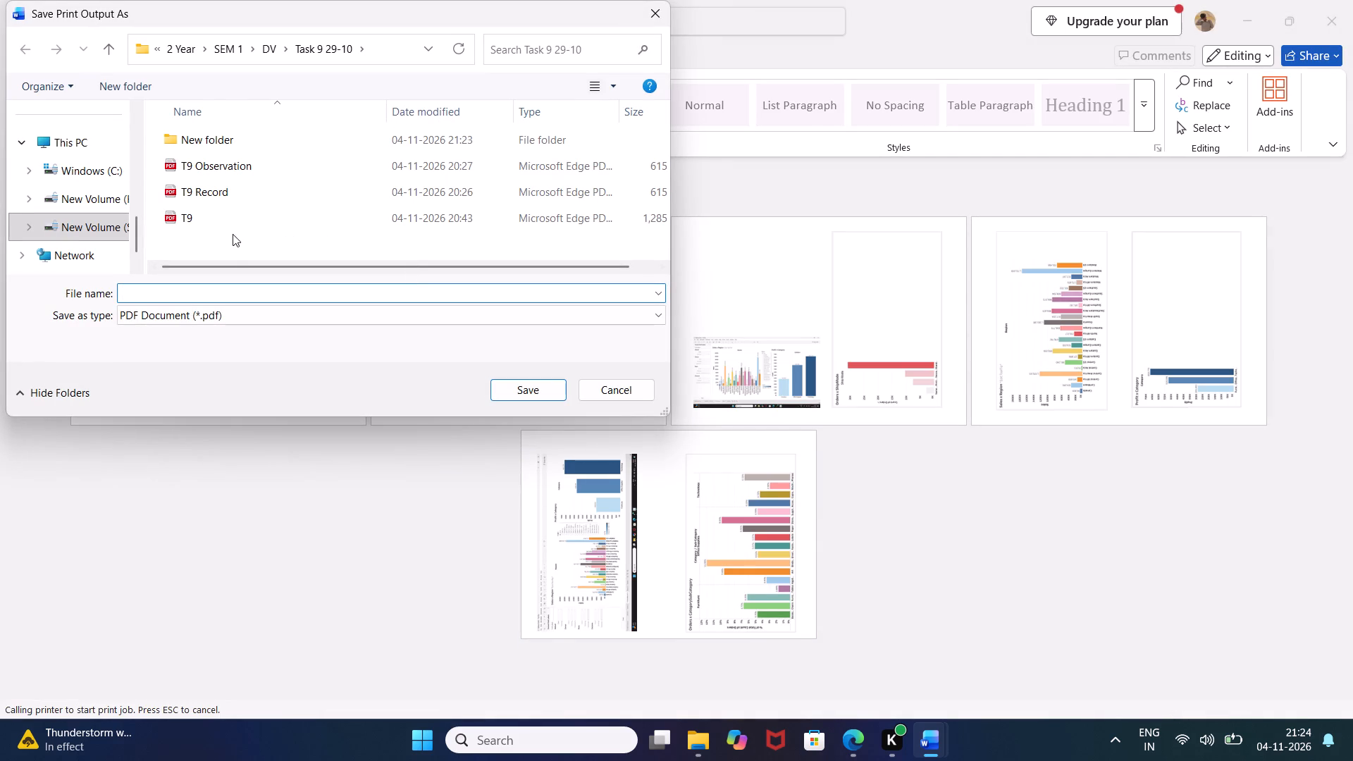
# Save the print output as the PDF T9.1 in the Task 9 29-10 folder.
pyautogui.click(245, 221)
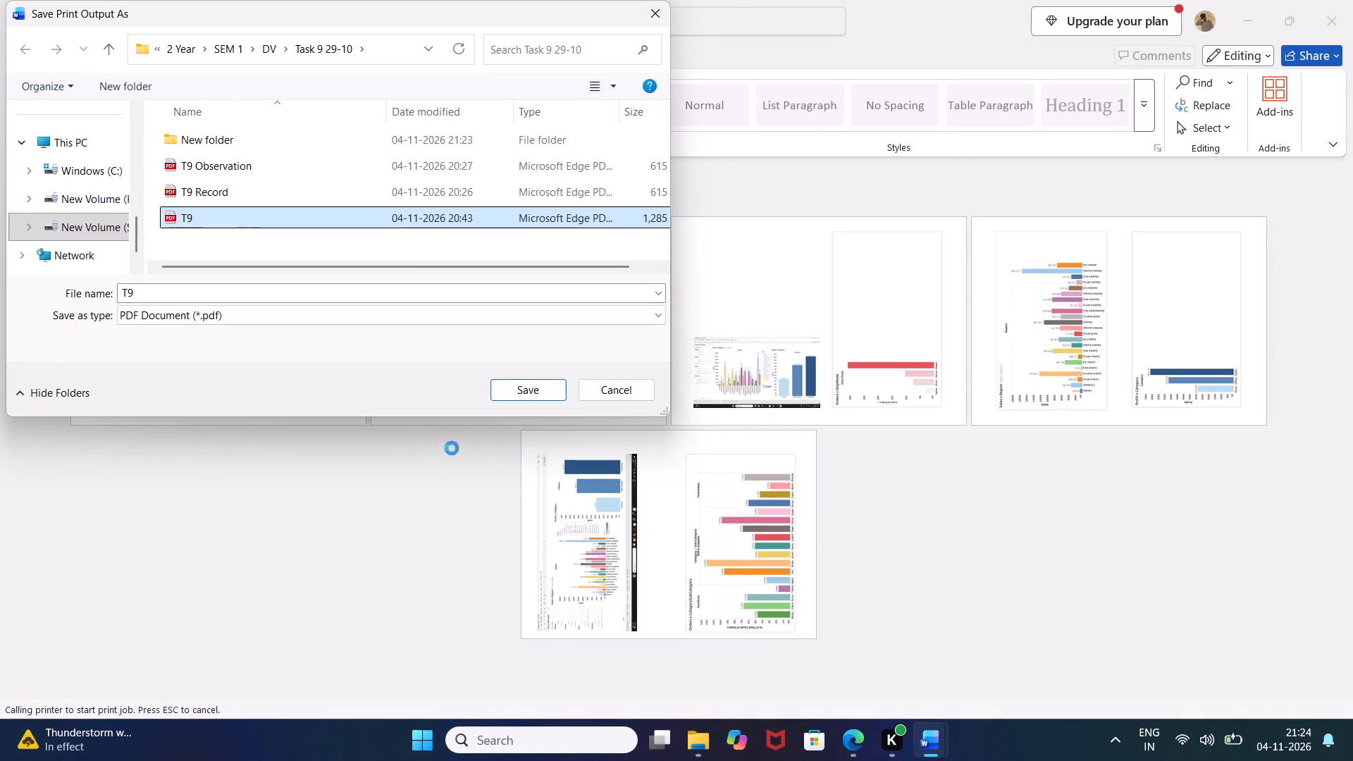
pyautogui.click(343, 296)
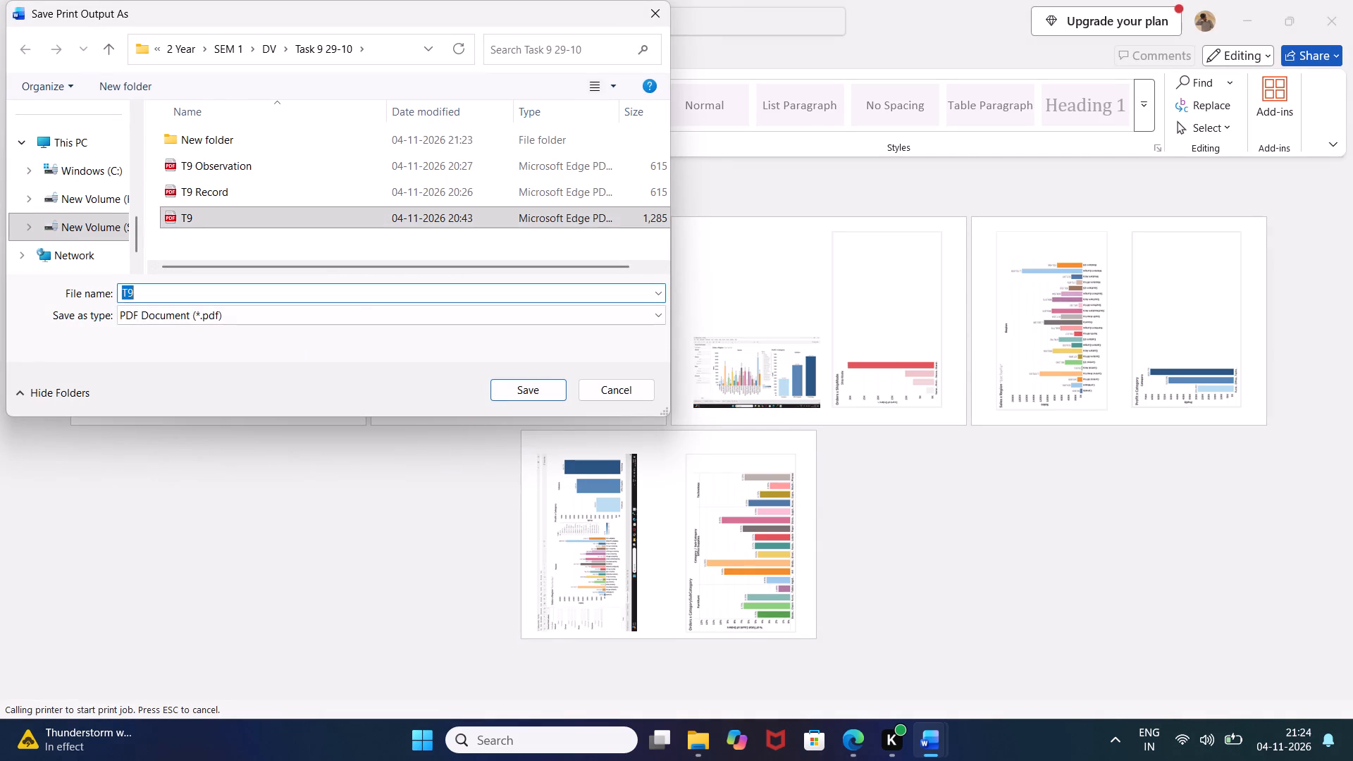
pyautogui.click(343, 296)
pyautogui.write('.1')
pyautogui.press('Return')
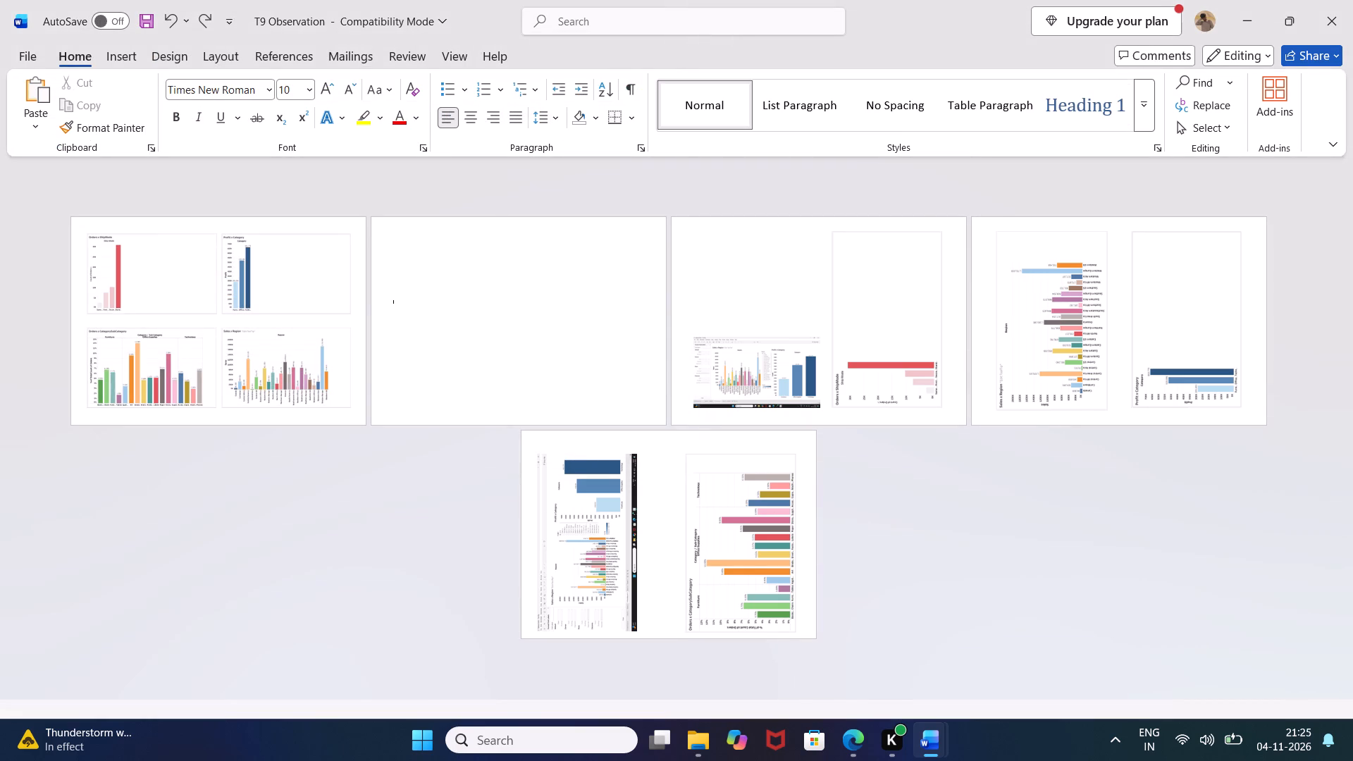
# Switch to File Explorer and go up to the Task 9 29-10 folder.
pyautogui.click(702, 736)
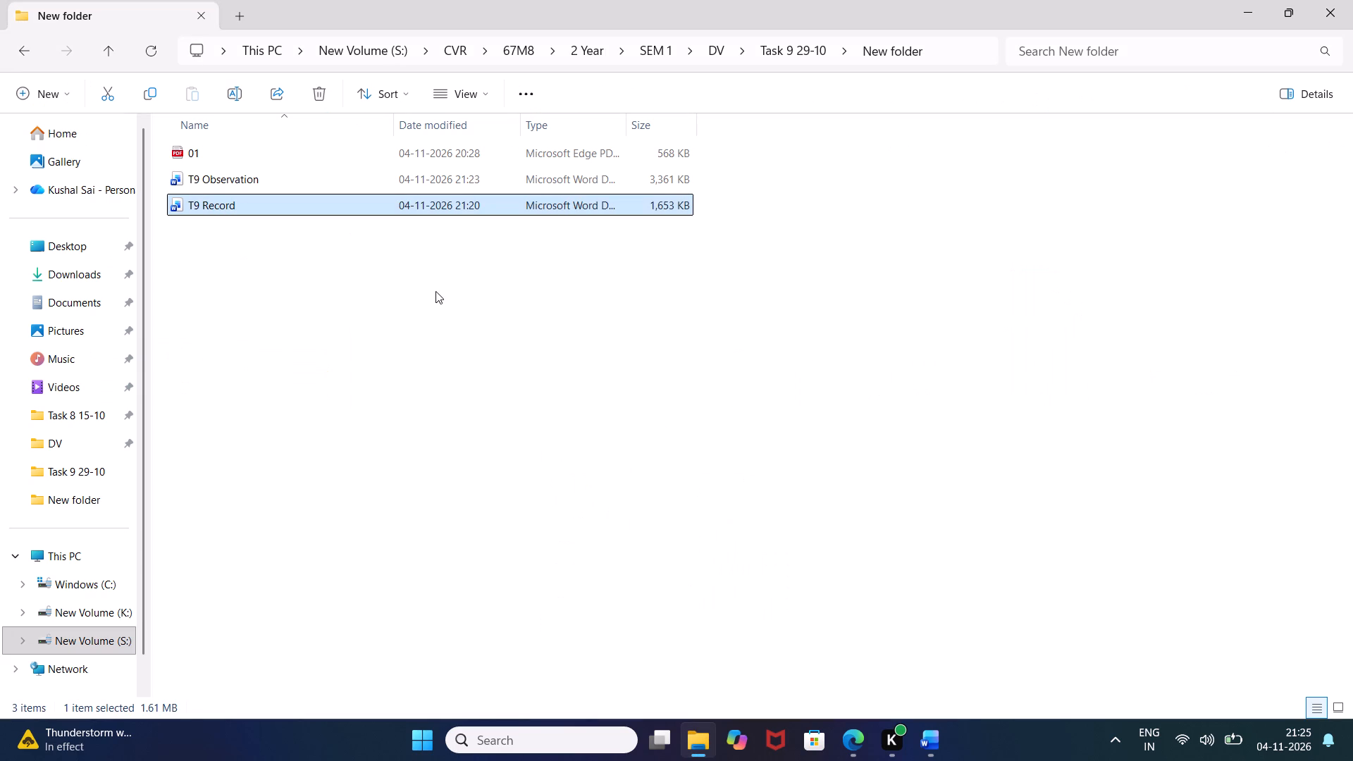
pyautogui.click(777, 49)
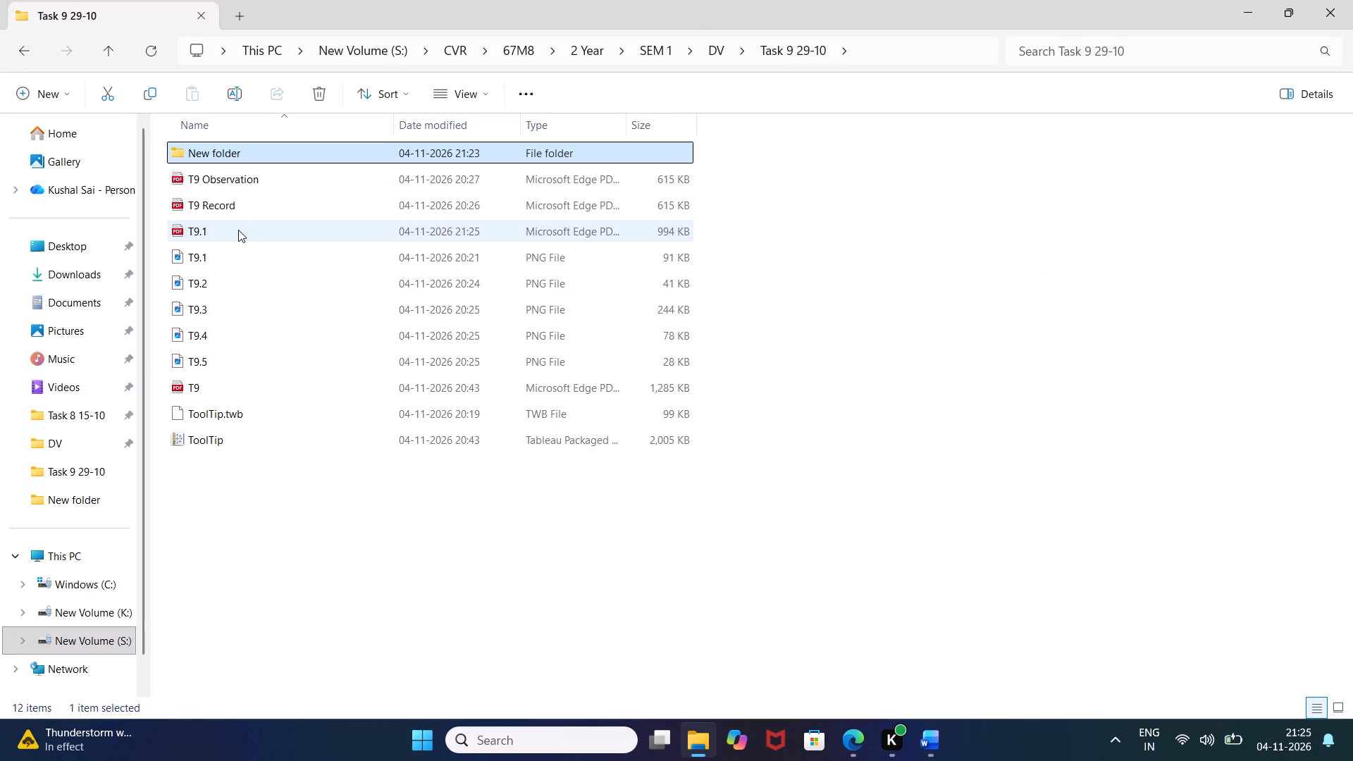
# Open the T9.1 PDF from the Task 9 29-10 folder in Microsoft Edge, check its pages, and close it.
pyautogui.doubleClick(238, 230)
pyautogui.scroll(-5, 377, 321)
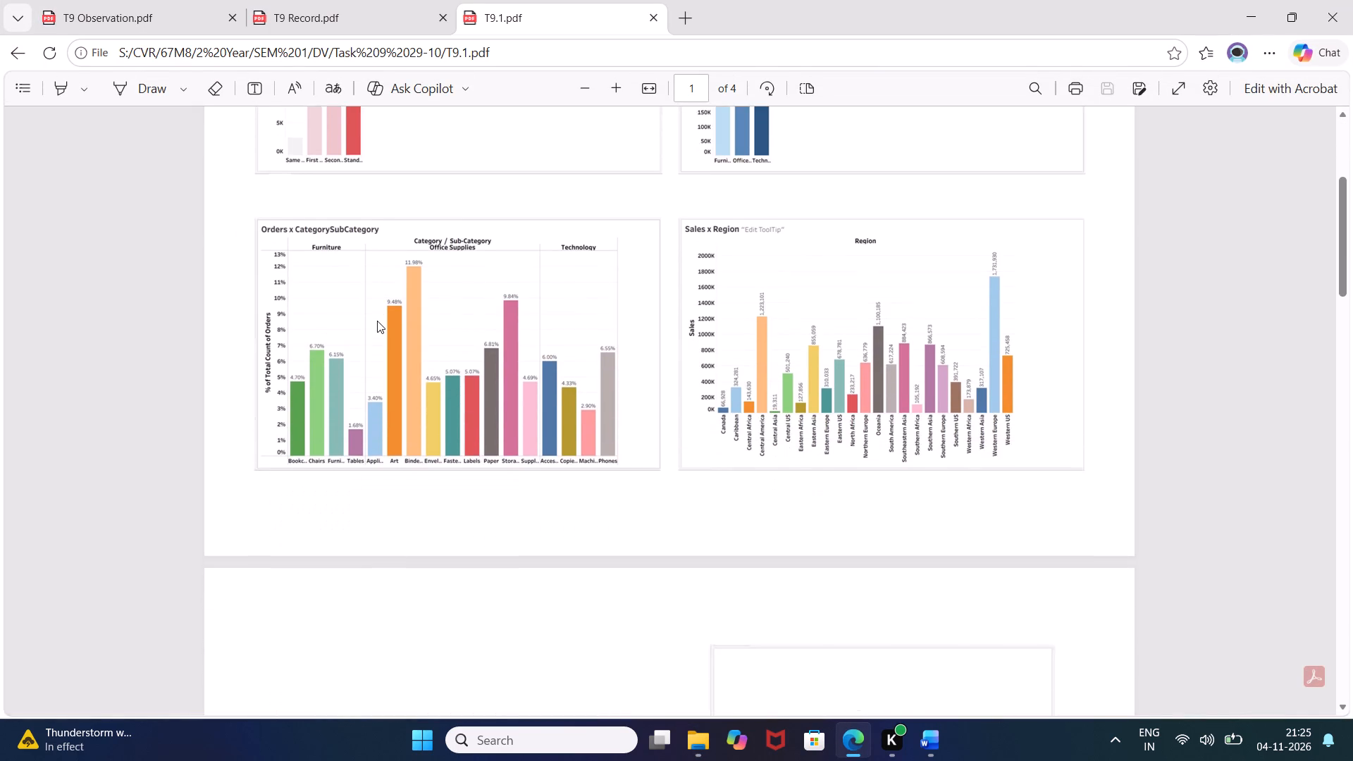
pyautogui.scroll(-14, 377, 321)
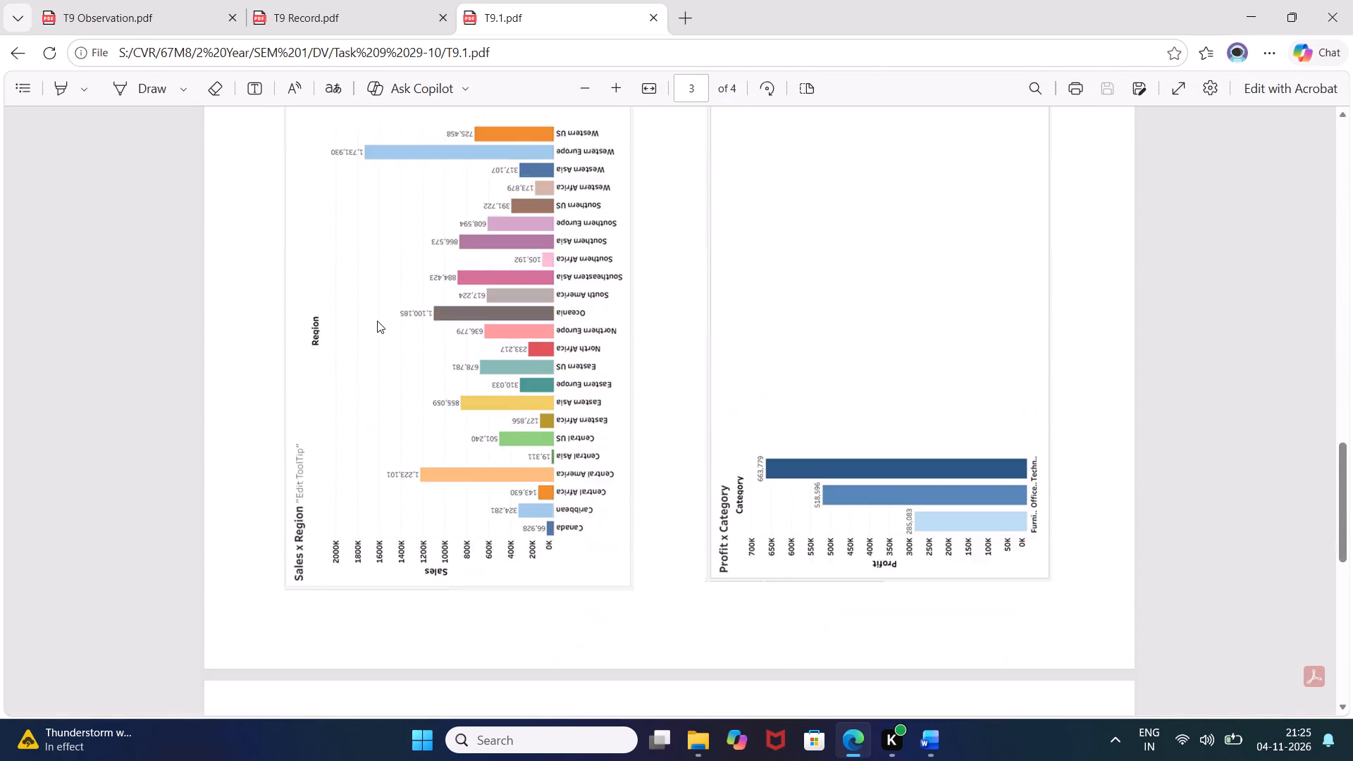
pyautogui.scroll(-7, 377, 321)
pyautogui.scroll(9, 377, 321)
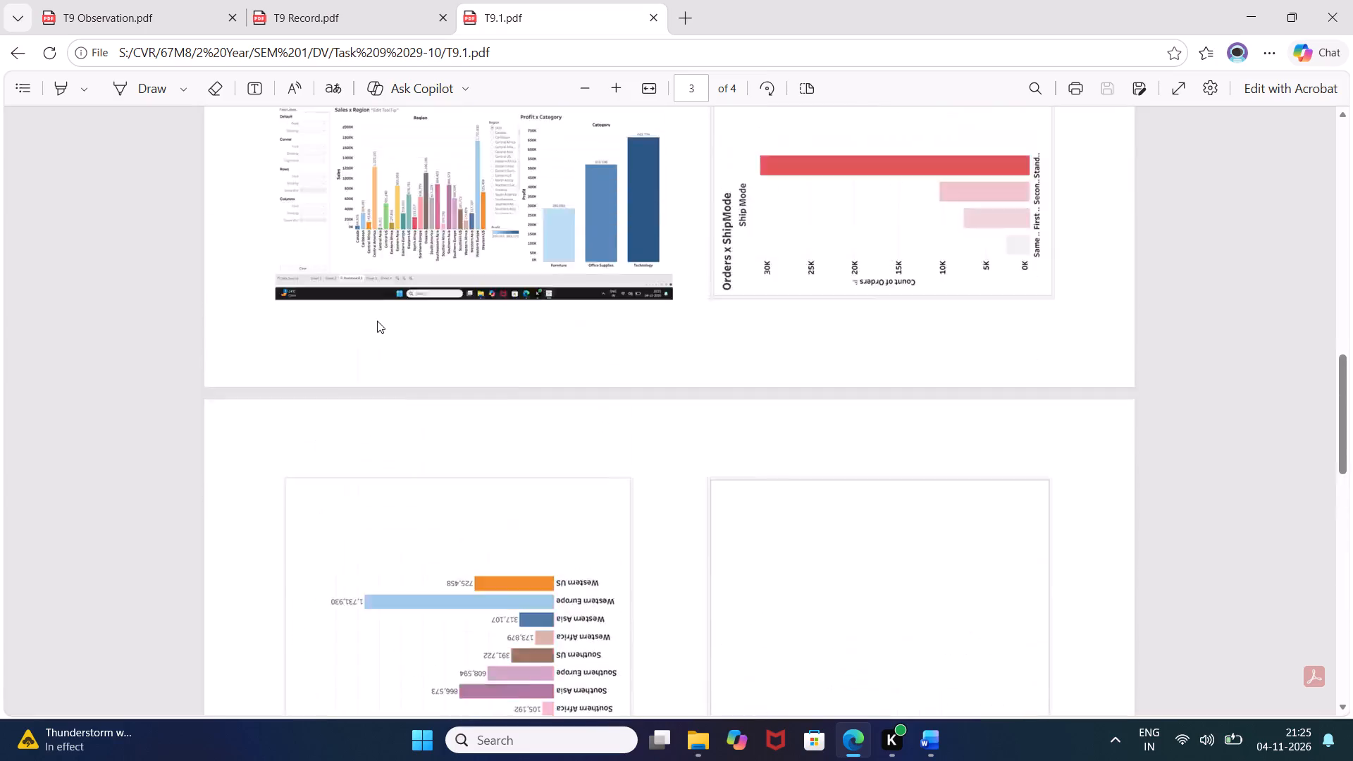
pyautogui.scroll(8, 377, 321)
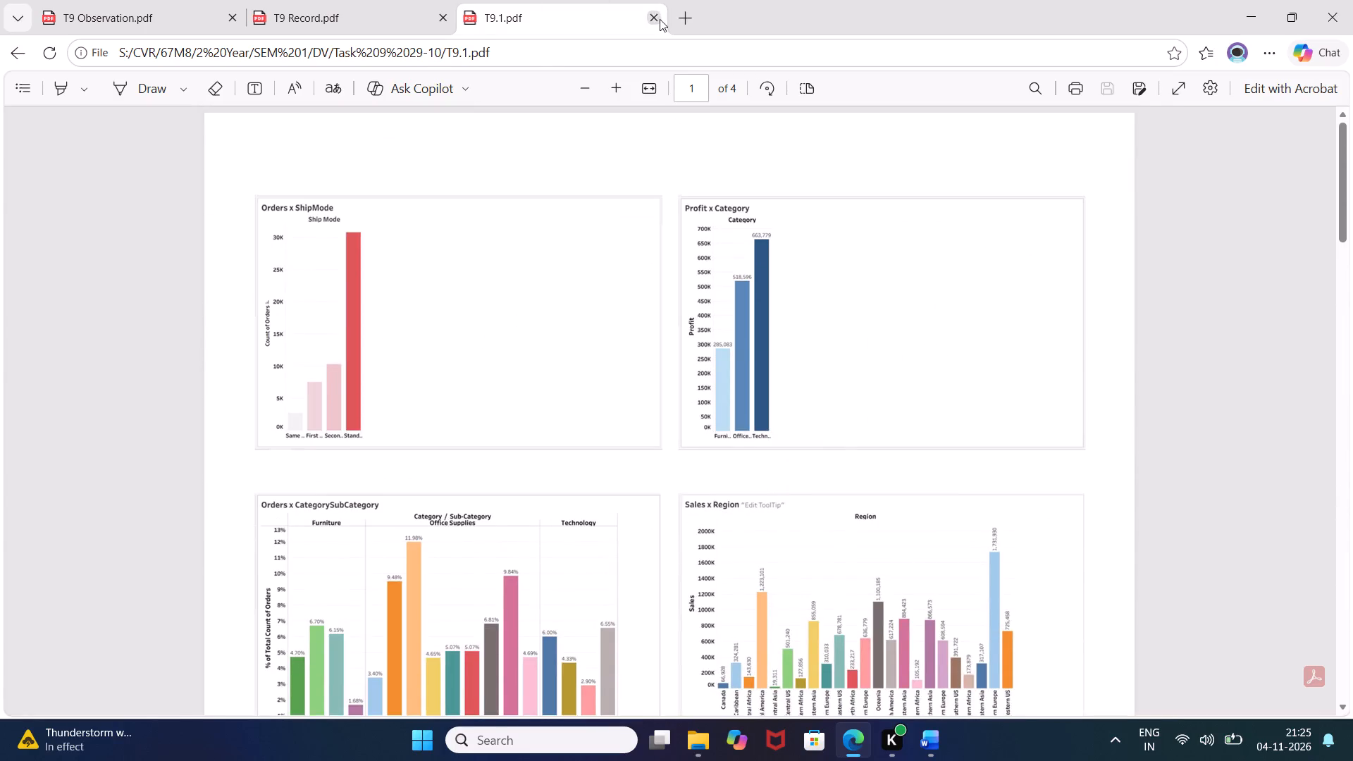
pyautogui.click(660, 19)
# Search the web for gmail in a new browser tab.
pyautogui.click(475, 16)
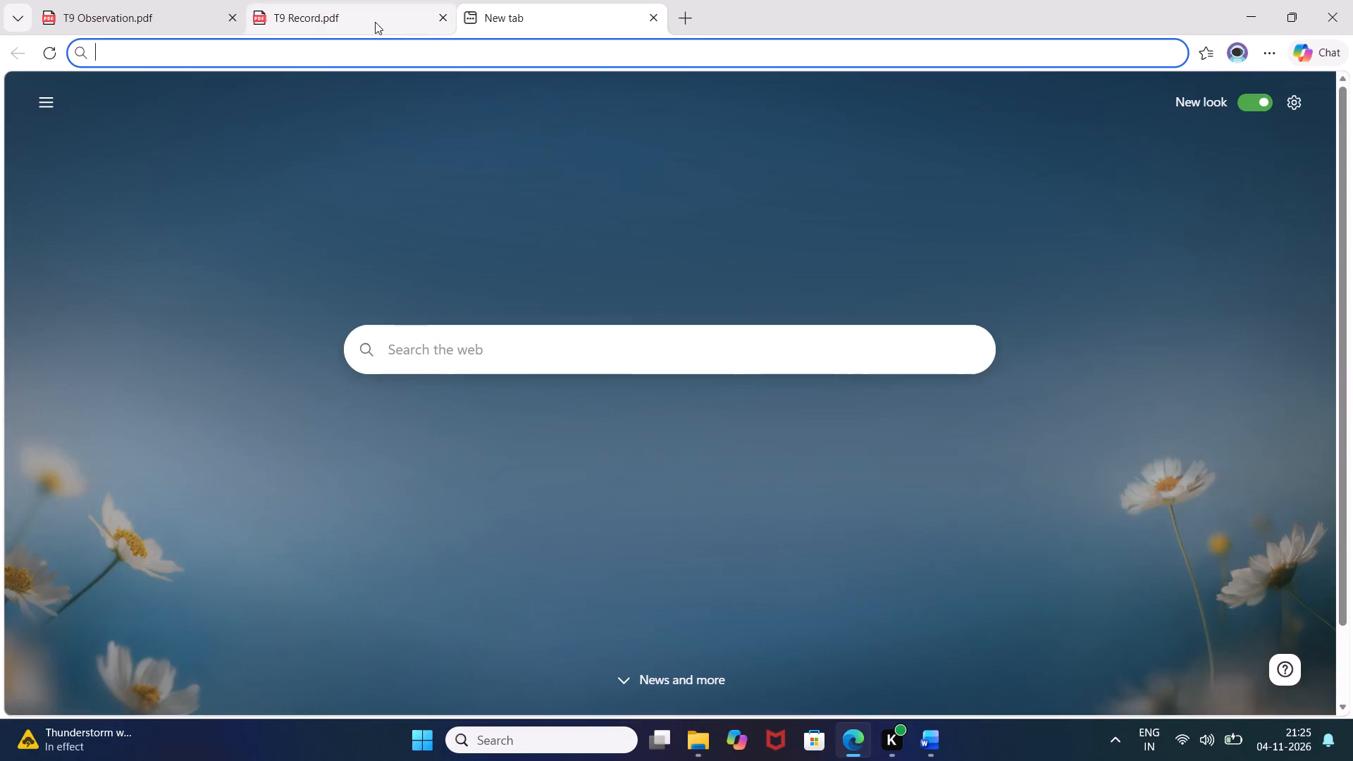
pyautogui.click(433, 50)
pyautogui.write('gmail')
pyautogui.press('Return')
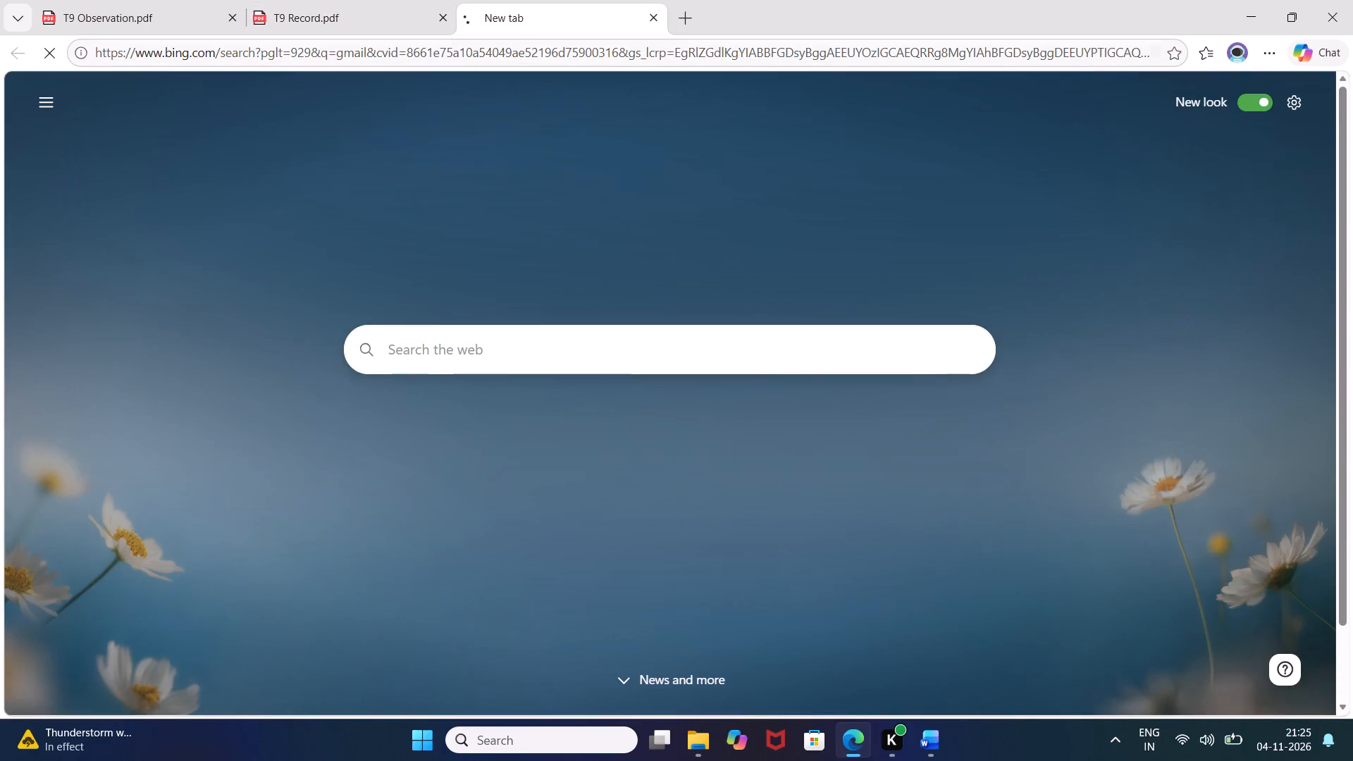
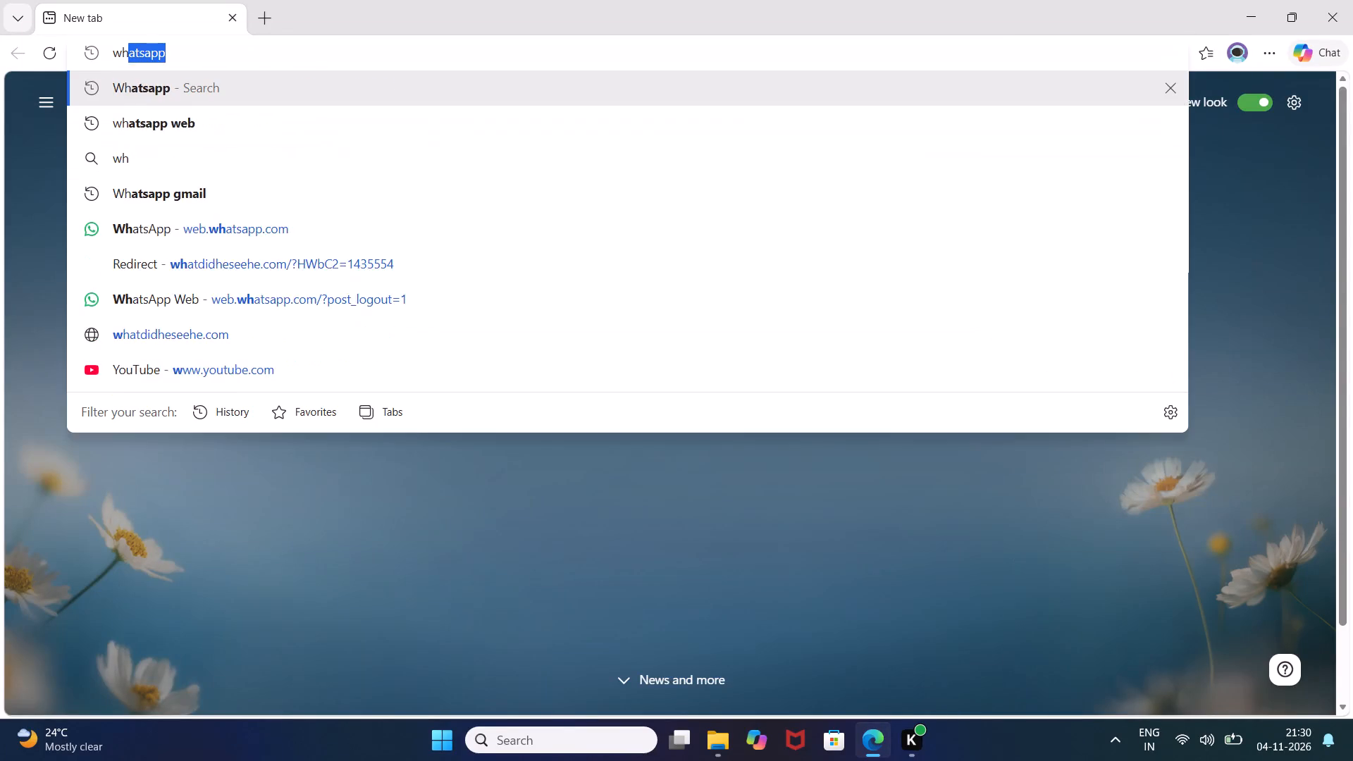
# Search the web for "whatsapp web" in a new browser tab.
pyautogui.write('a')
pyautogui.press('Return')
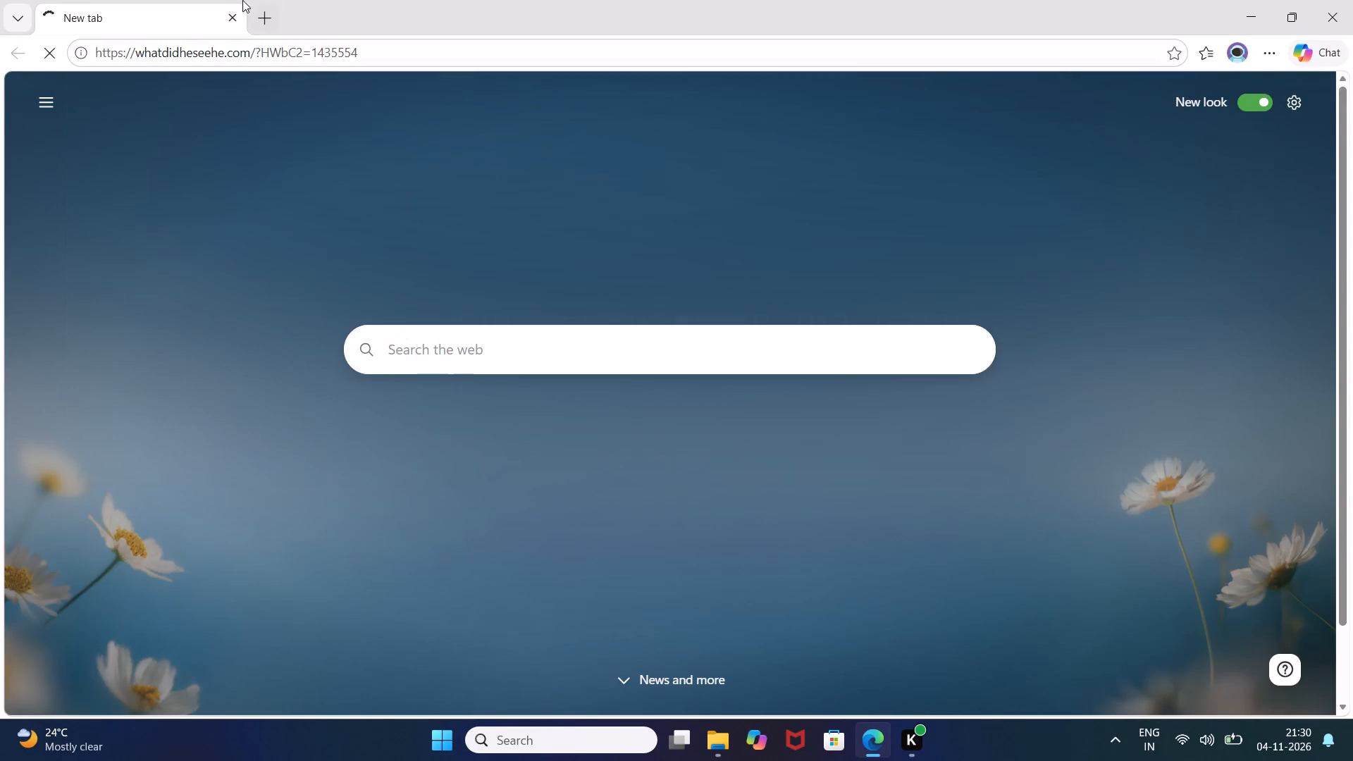
pyautogui.click(266, 1)
pyautogui.click(242, 51)
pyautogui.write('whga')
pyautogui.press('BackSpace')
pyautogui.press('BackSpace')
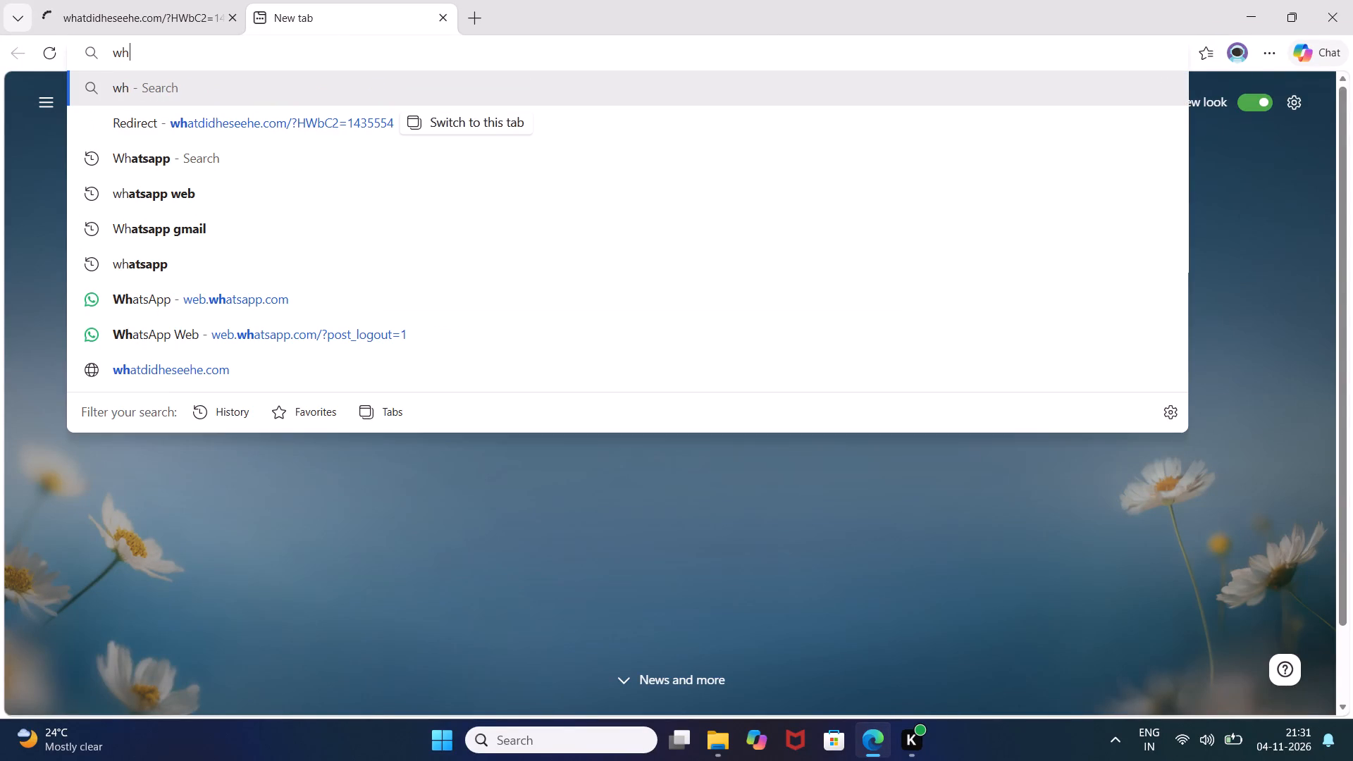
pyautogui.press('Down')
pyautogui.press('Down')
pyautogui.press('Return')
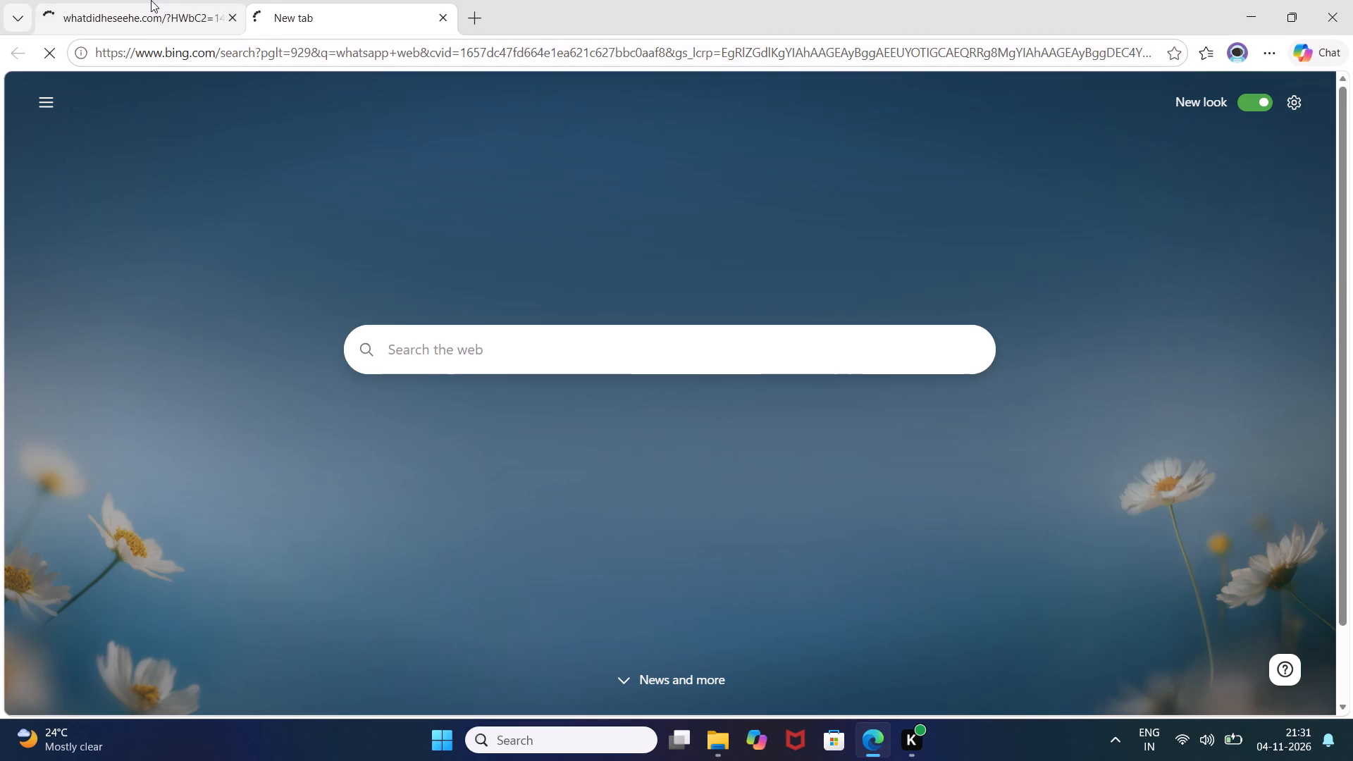
# Close the redirecting whatdidheseehe.com tab, keeping the WhatsApp Web search tab open.
pyautogui.click(151, 0)
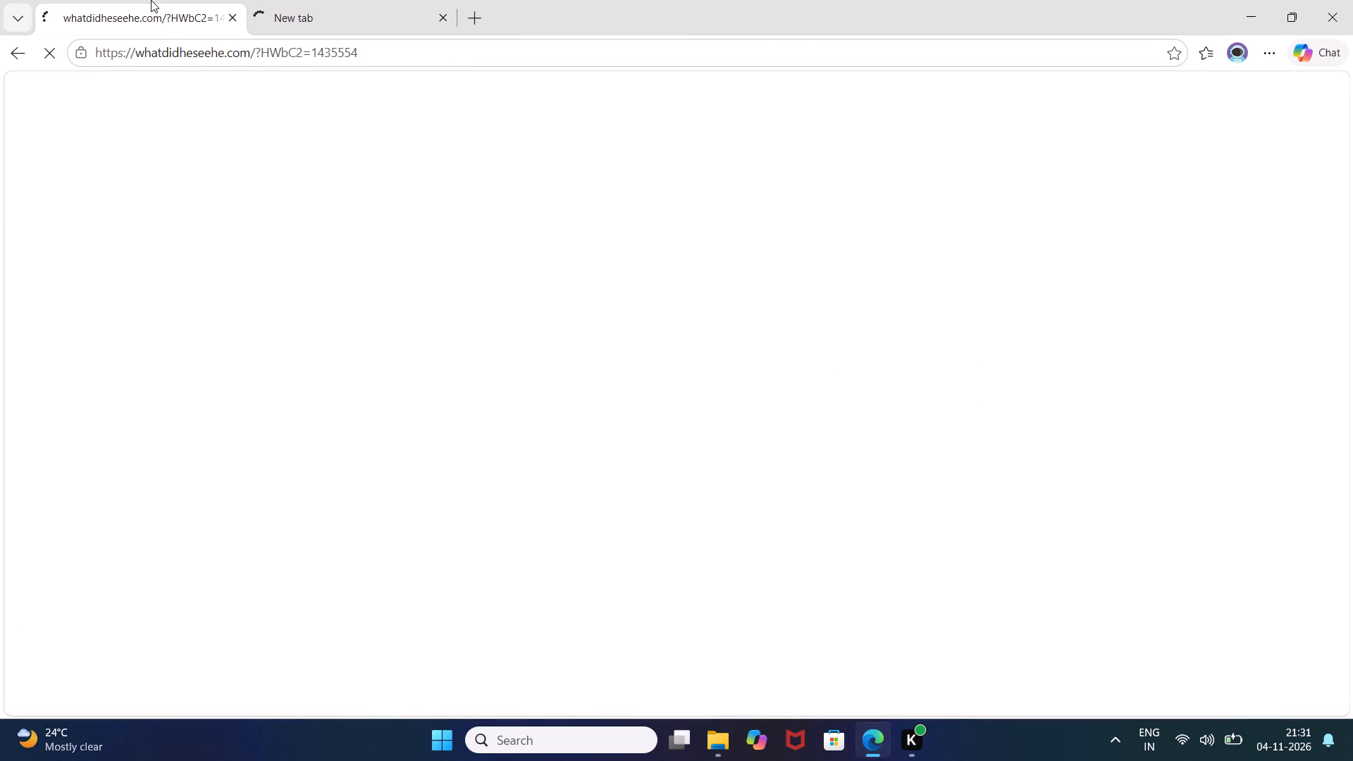
pyautogui.click(265, 0)
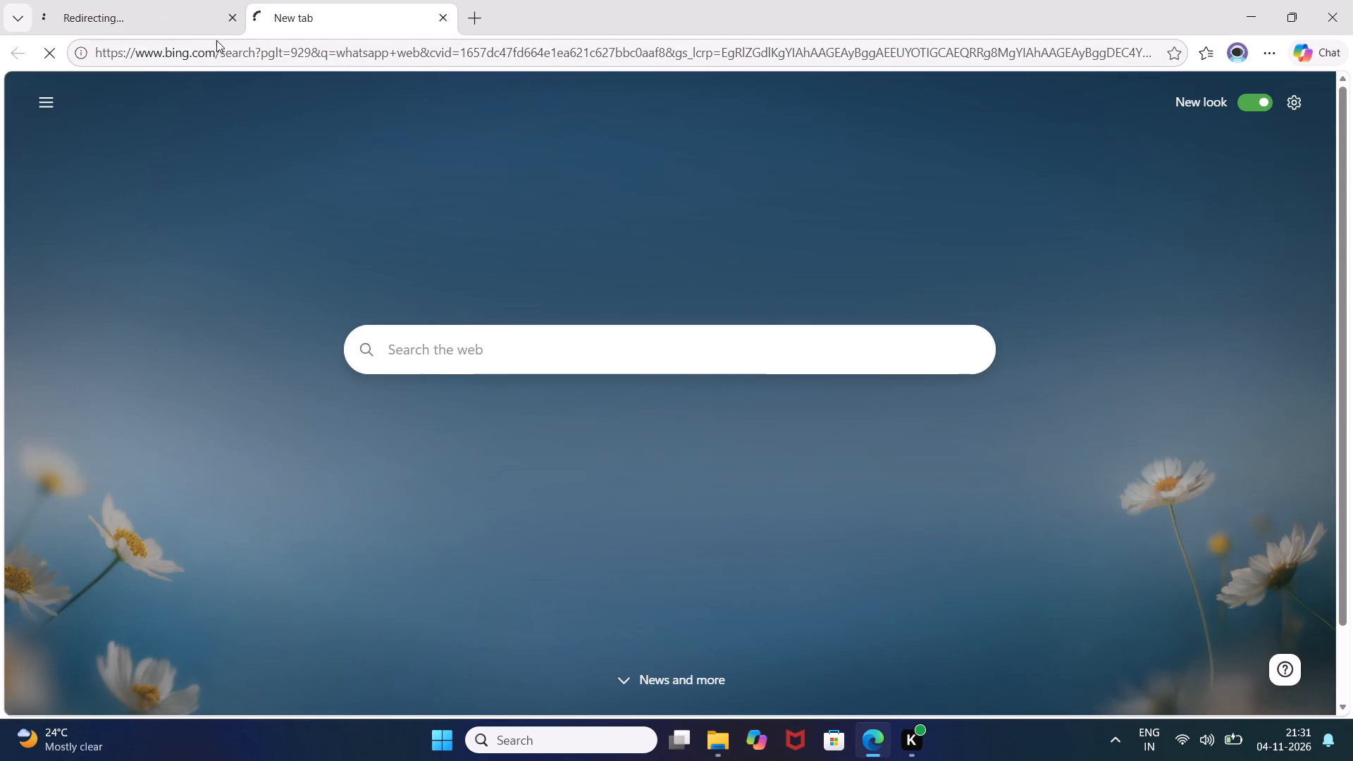
pyautogui.click(233, 15)
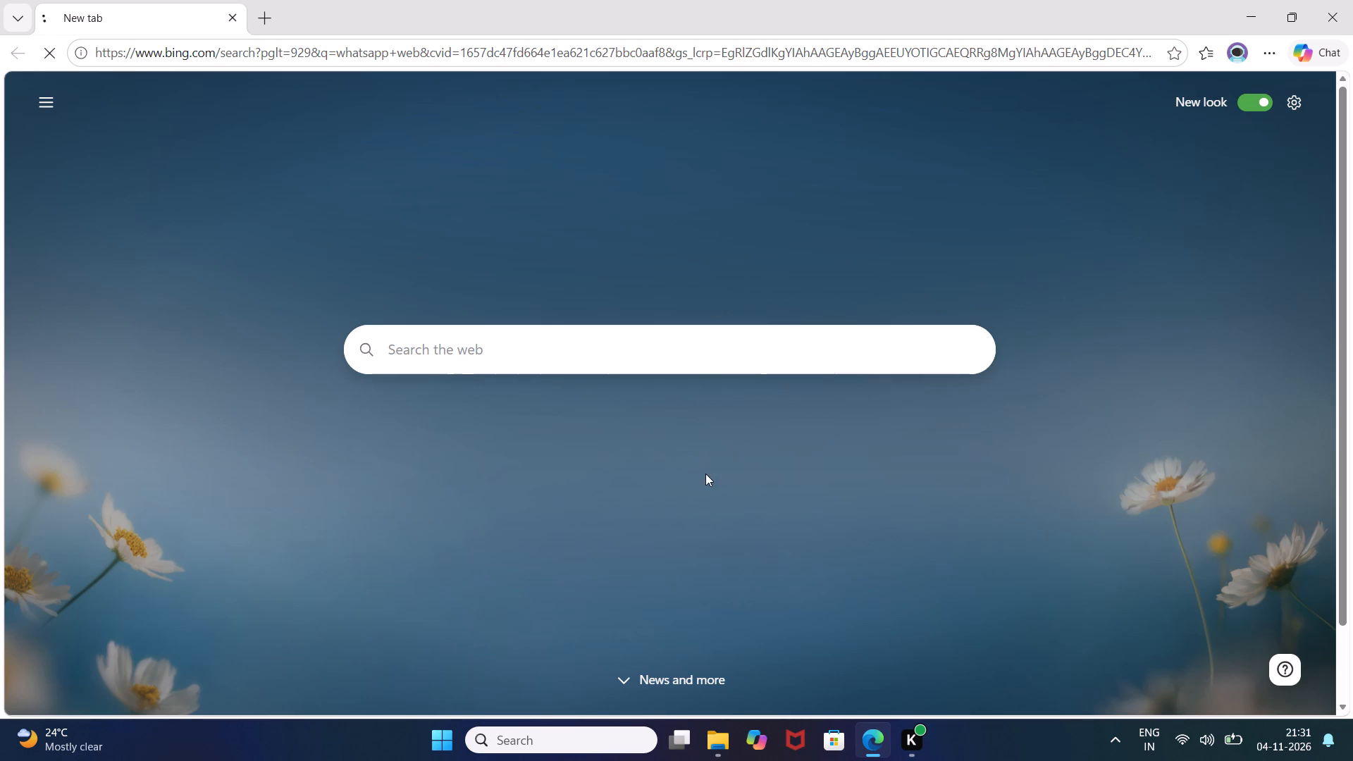
# Switch to File Explorer and delete the T9 PDF from the Task 9 29-10 folder.
pyautogui.click(708, 753)
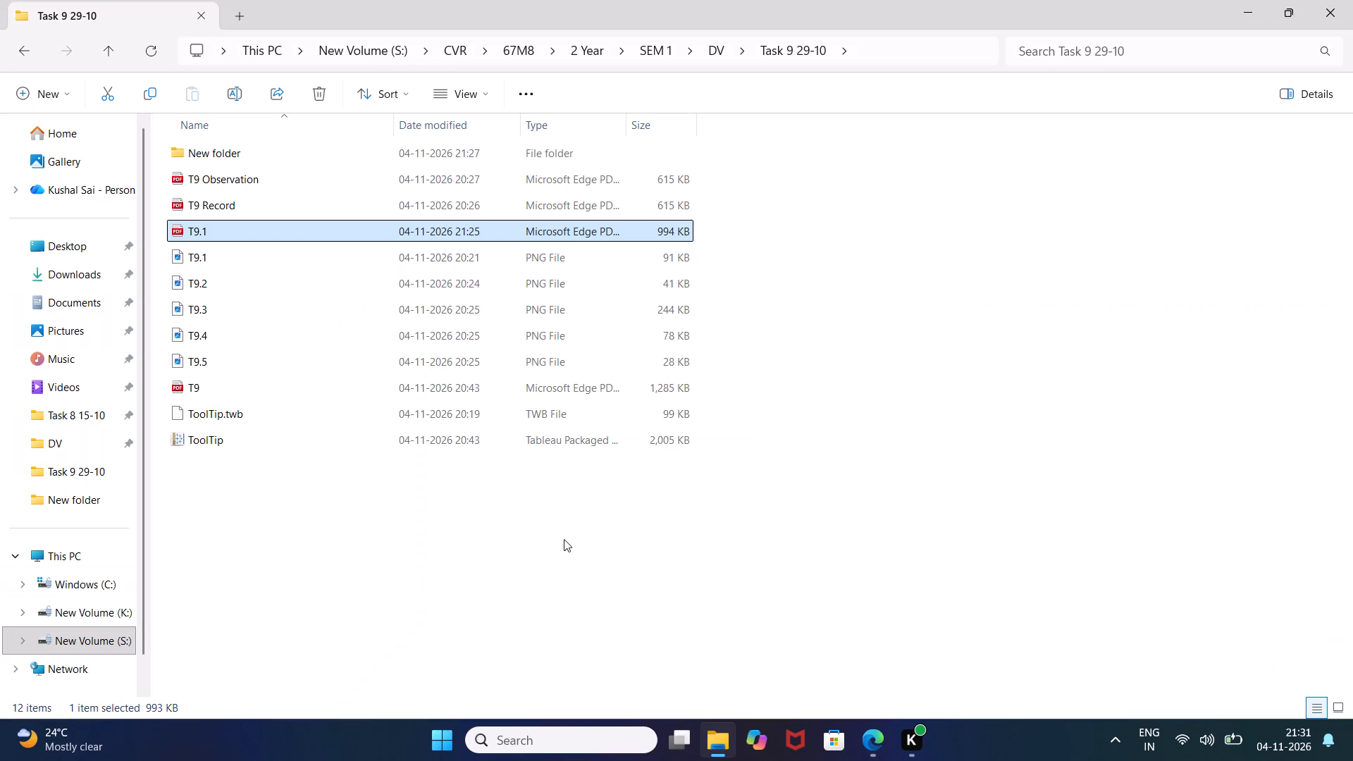
pyautogui.click(464, 395)
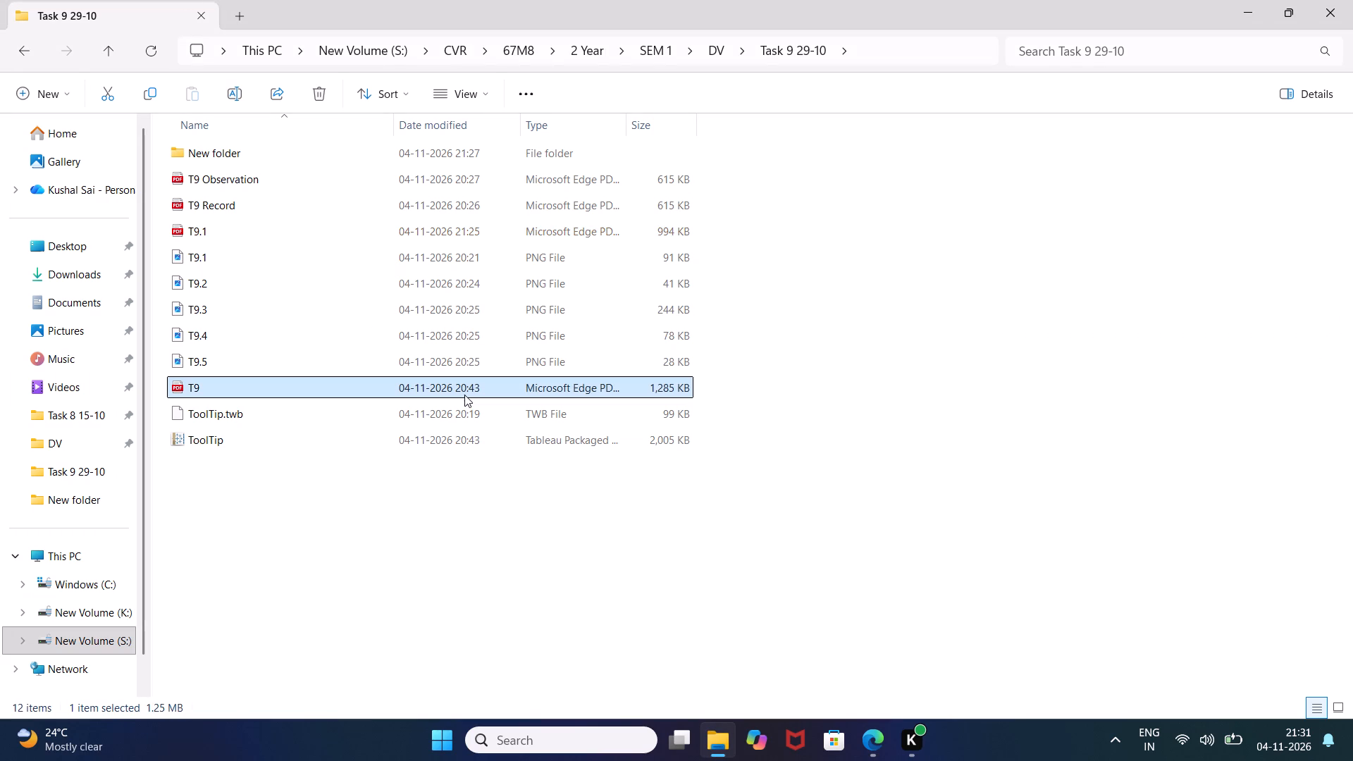
pyautogui.press('Delete')
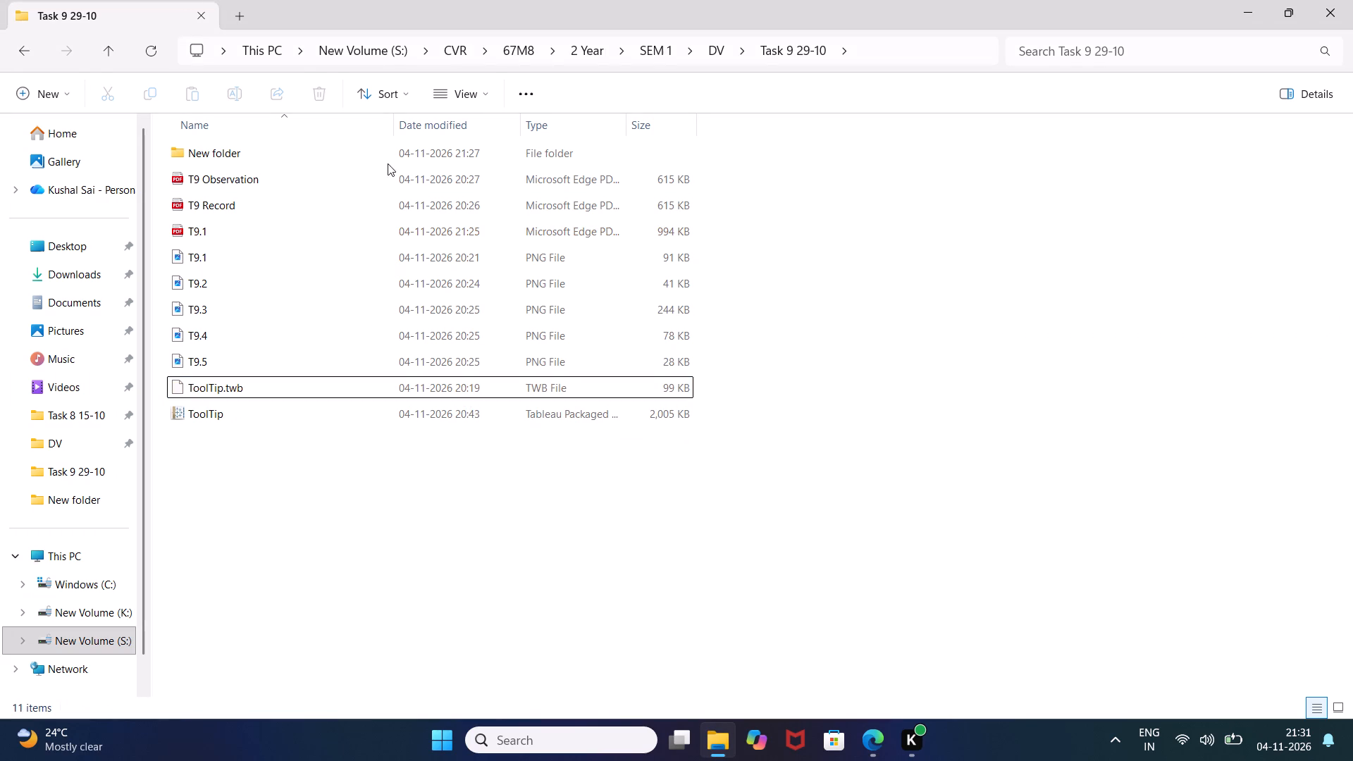
# Check the contents of New folder inside Task 9 29-10 and delete that folder.
pyautogui.doubleClick(378, 162)
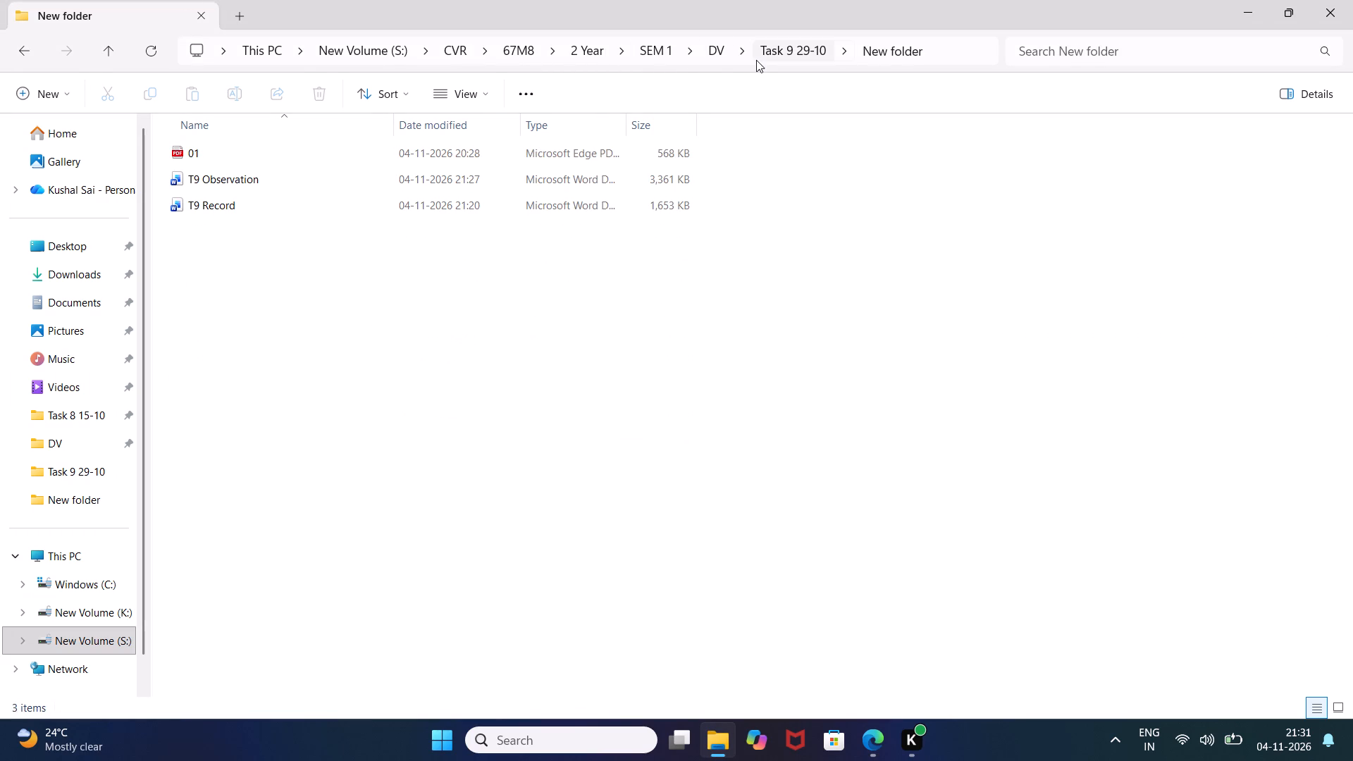
pyautogui.click(756, 60)
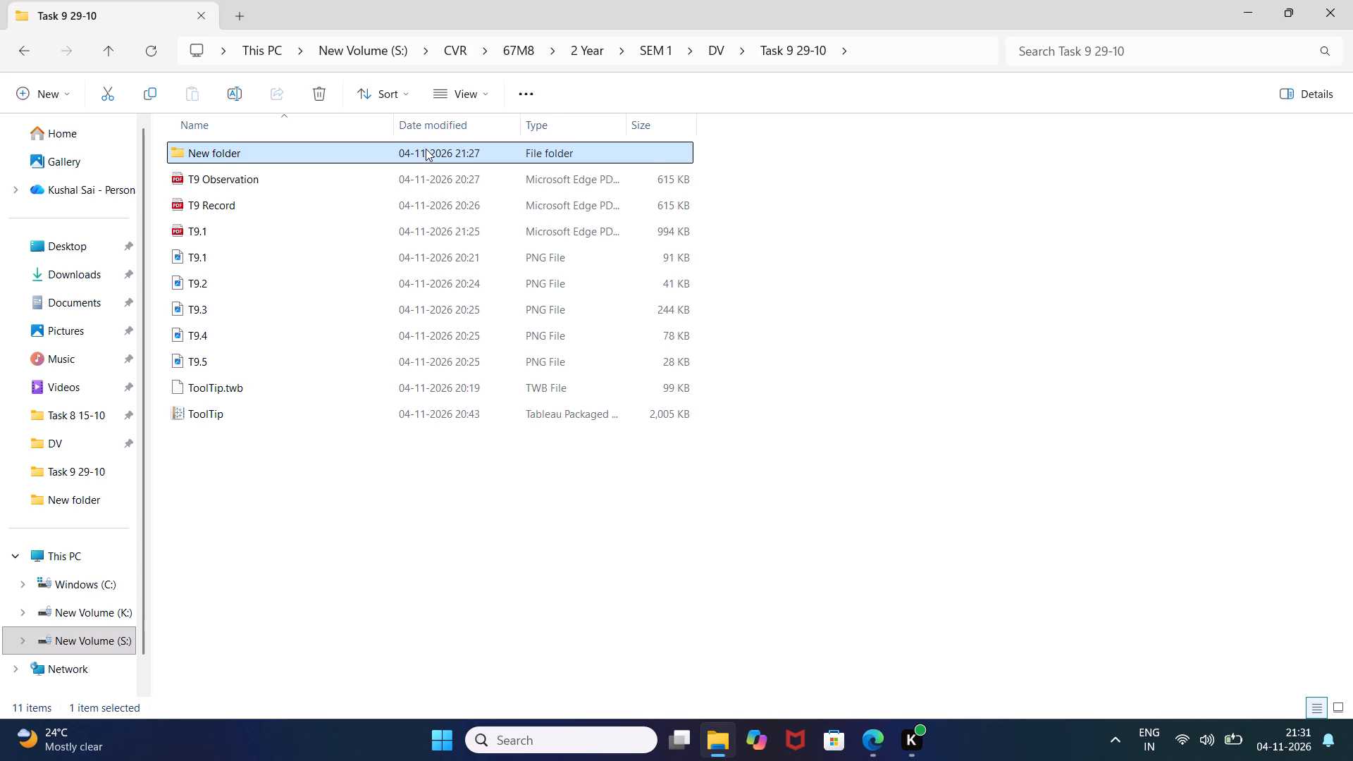
pyautogui.press('Delete')
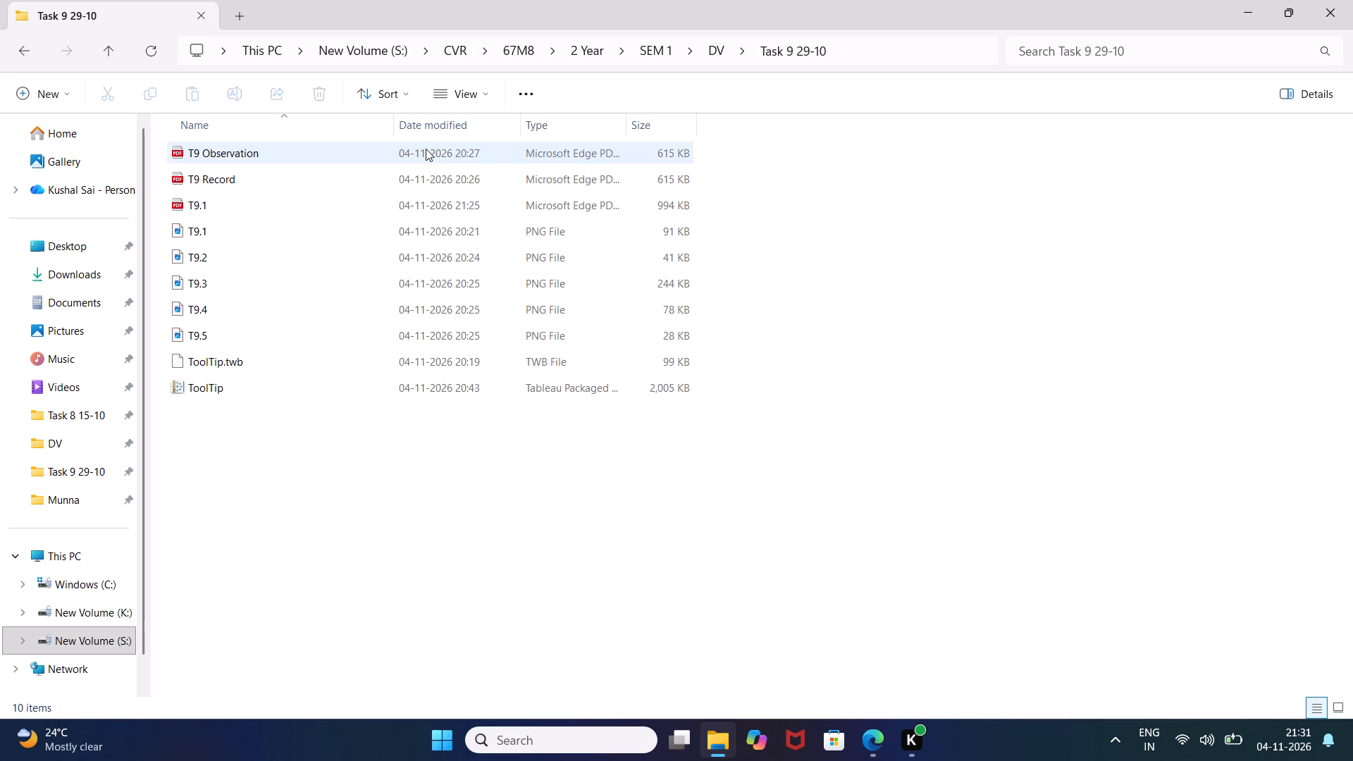
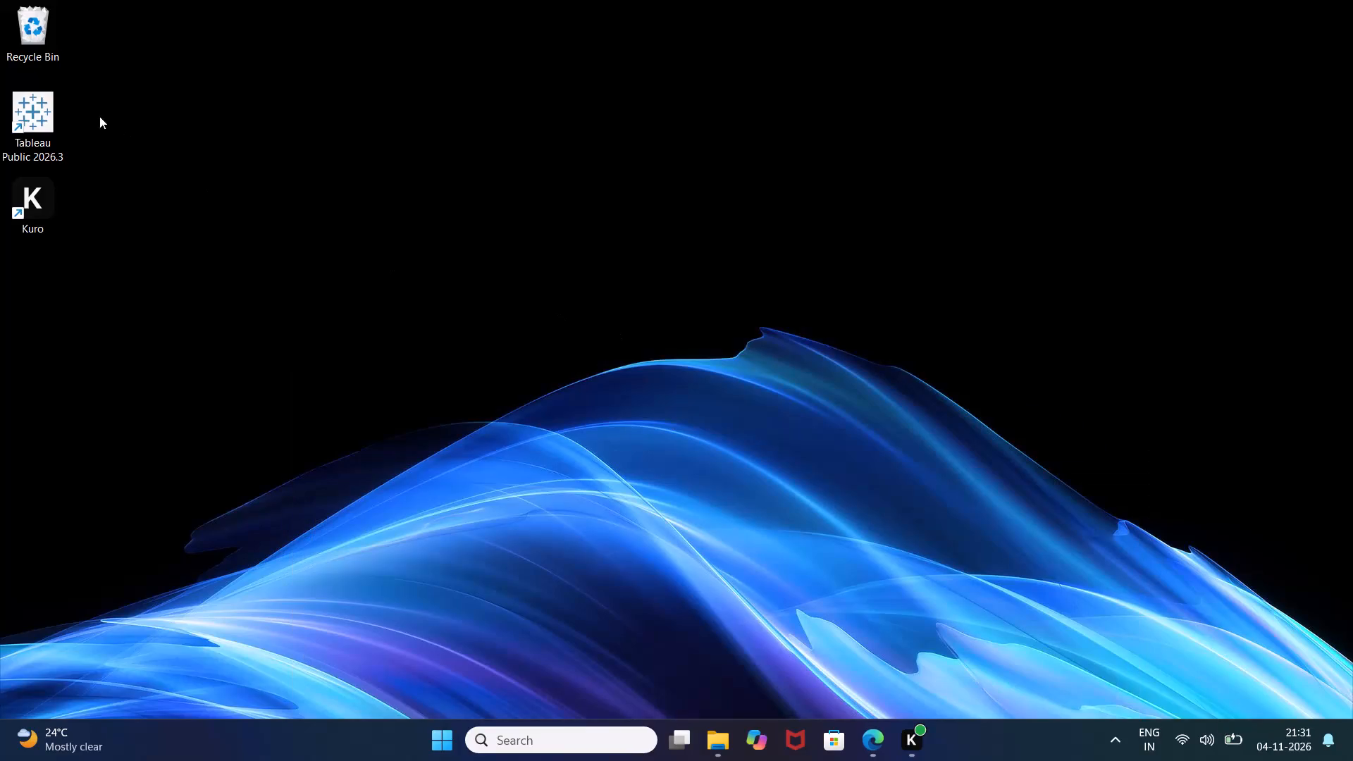
# Permanently delete all items in the Recycle Bin and close its window.
pyautogui.tripleClick(35, 27)
pyautogui.click(35, 27)
pyautogui.moveTo(438, 426); pyautogui.dragTo(113, 176)
pyautogui.hotkey('ctrl', 'a')
pyautogui.press('Delete')
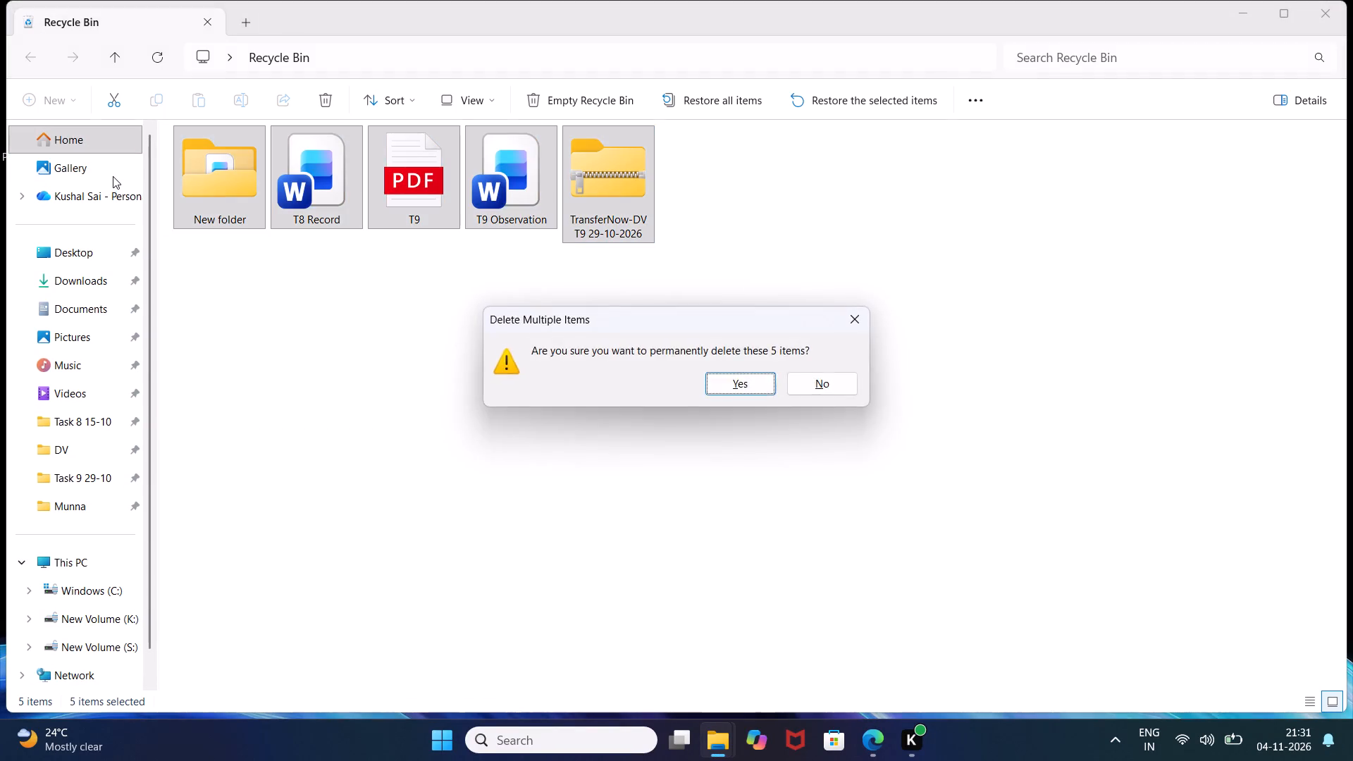
pyautogui.press('Return')
pyautogui.click(1352, 0)
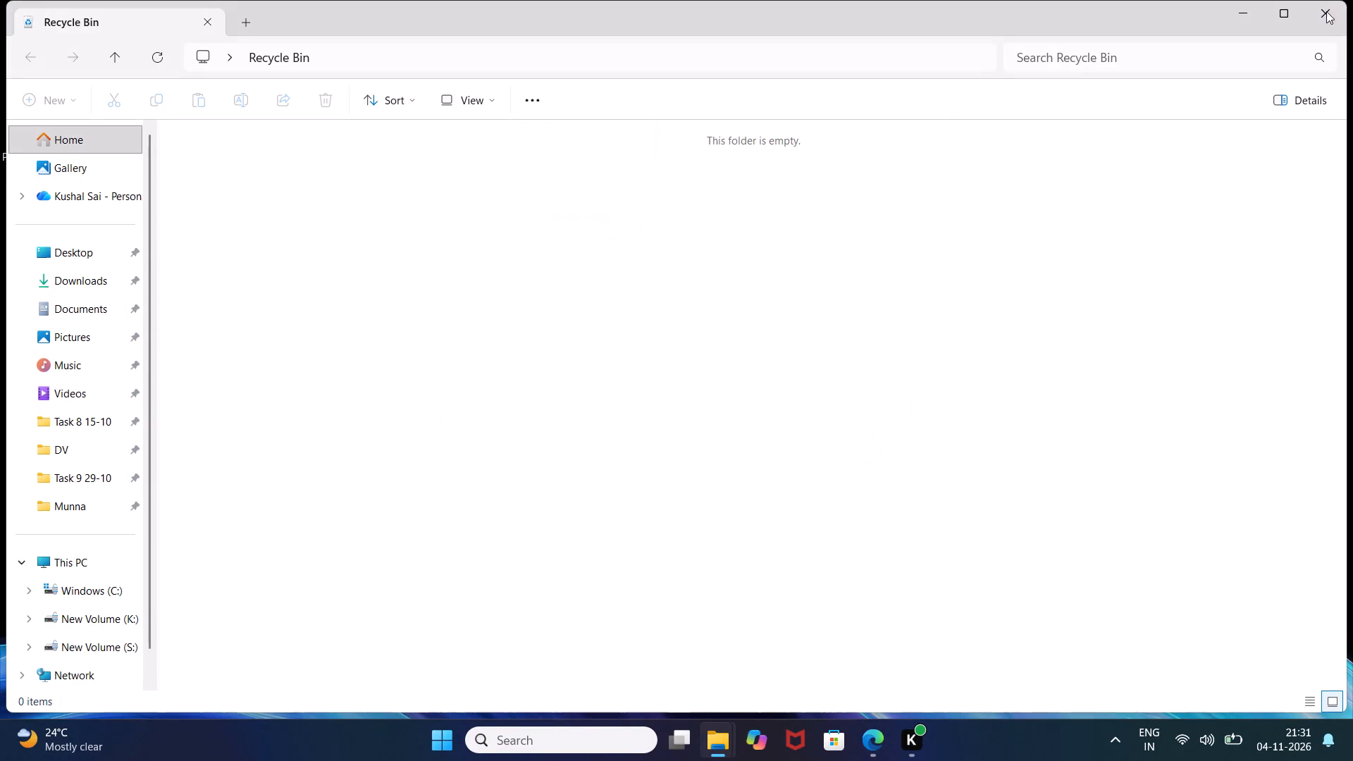